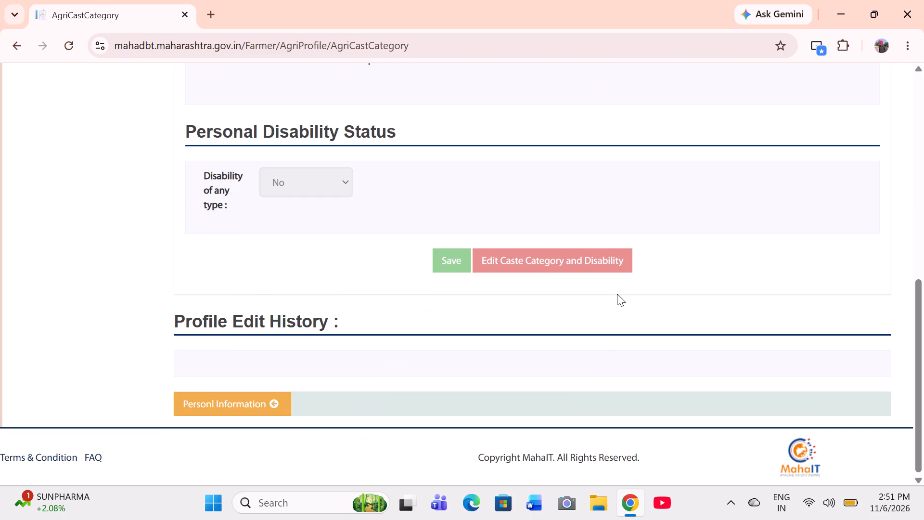
# Review the caste category, caste certificate and personal disability details on the profile page.
pyautogui.scroll(3, 617, 294)
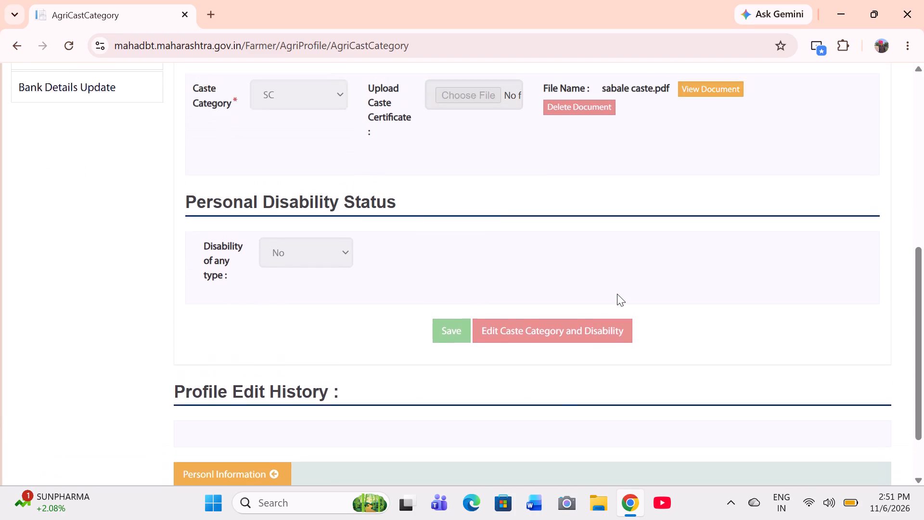
pyautogui.scroll(3, 617, 294)
pyautogui.hscroll(1, 617, 294)
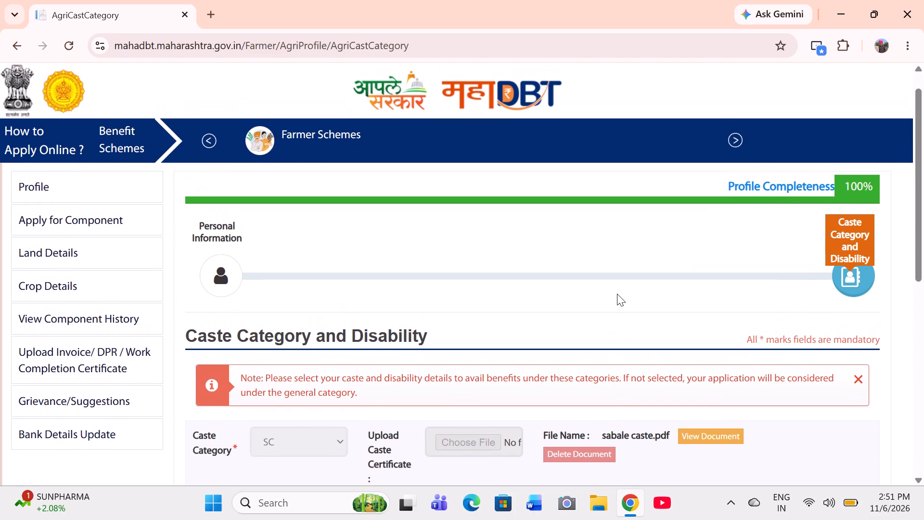
pyautogui.hscroll(1, 617, 294)
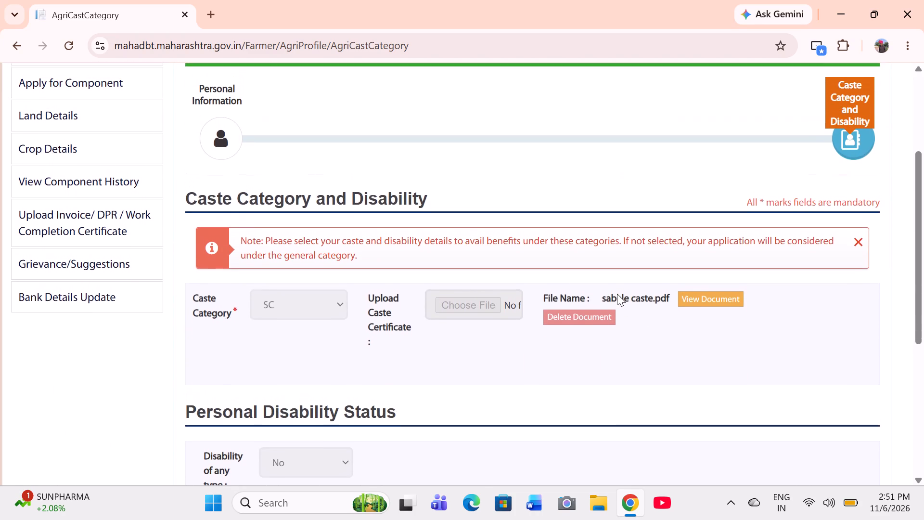
pyautogui.hscroll(1, 617, 294)
pyautogui.scroll(-1, 617, 294)
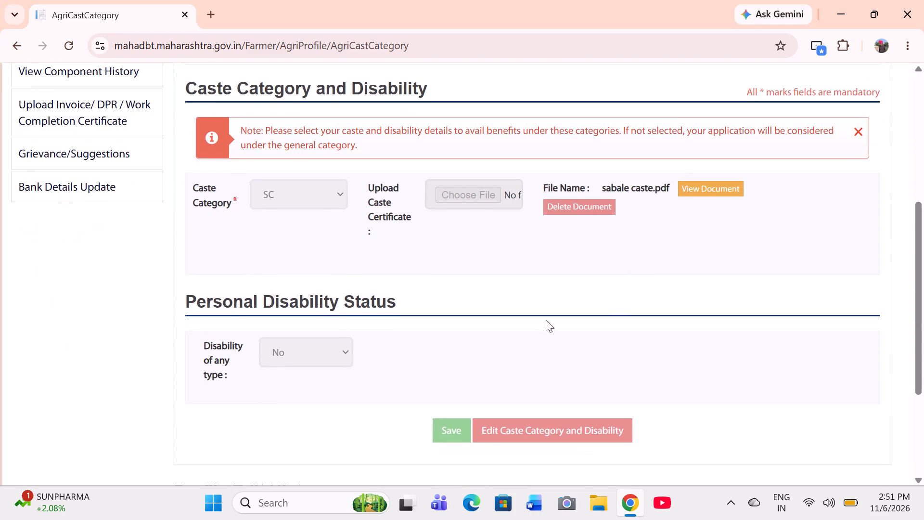
pyautogui.scroll(-2, 436, 390)
# Go to the Personal Information page, switch the site language to Marathi and dismiss the profile notice.
pyautogui.click(255, 453)
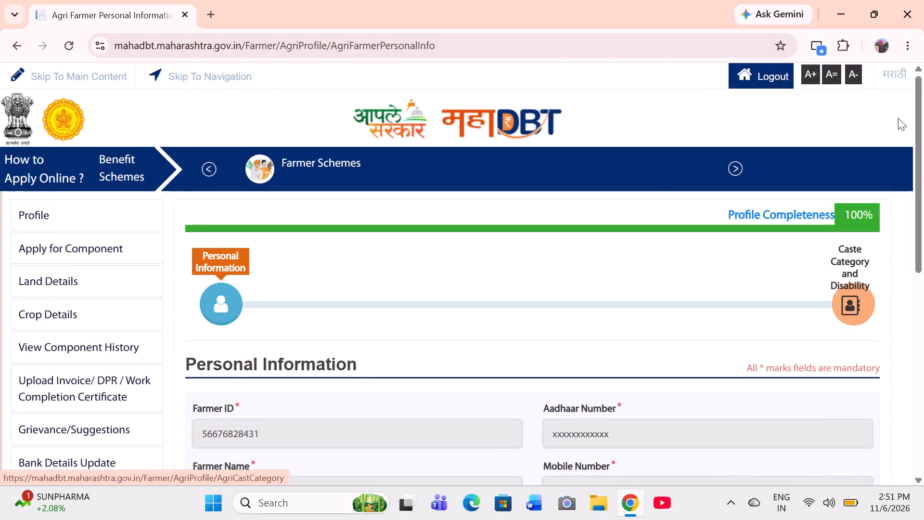
pyautogui.click(895, 68)
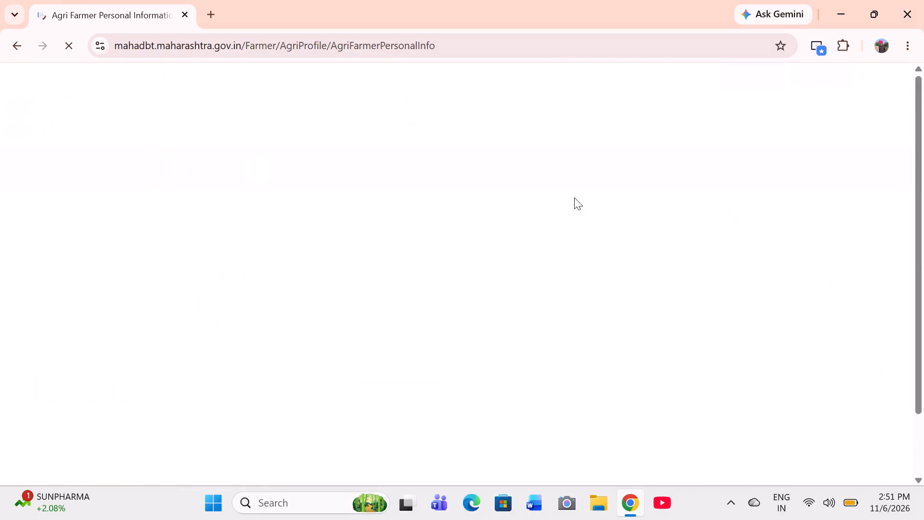
pyautogui.scroll(-1, 362, 263)
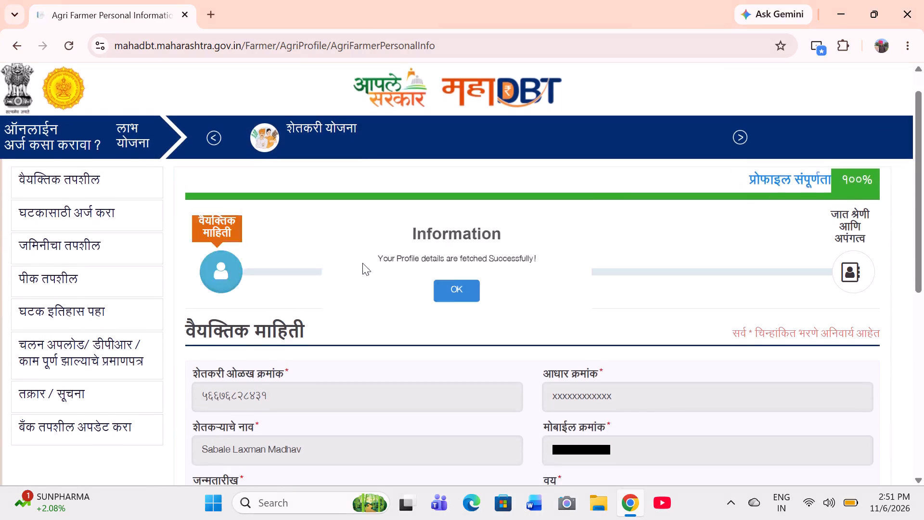
pyautogui.click(481, 302)
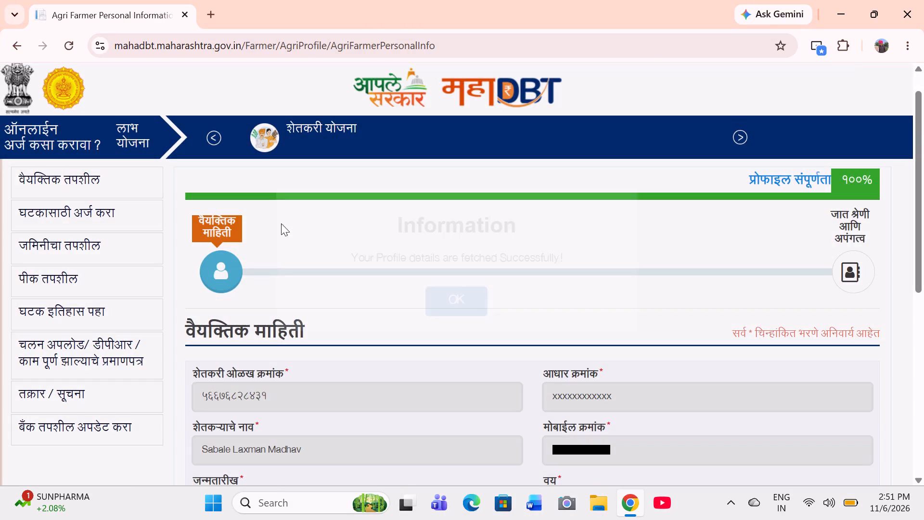
# Go to the component application page (घटकासाठी अर्ज करा) and open item selection for बियाणे वितरण, प्रात्यक्षिक, फ्लेक्सी घटक, औषधे आणि खते.
pyautogui.click(95, 211)
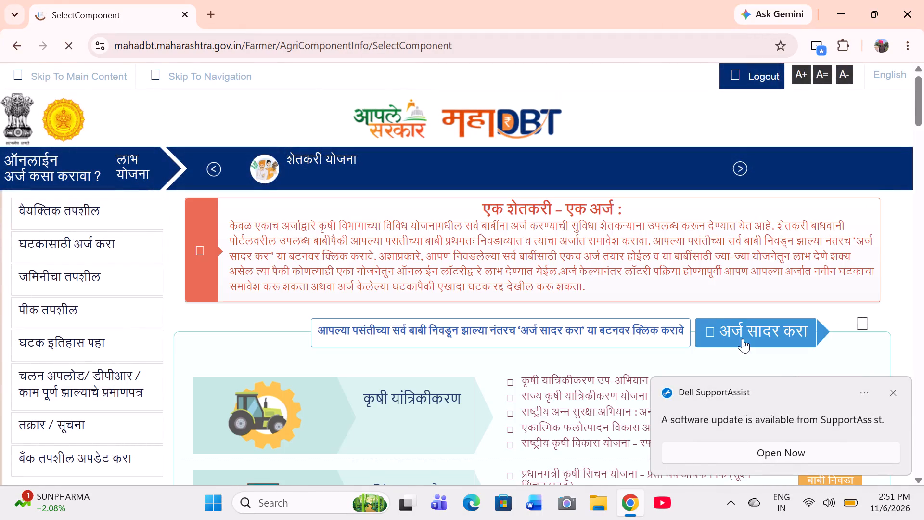
pyautogui.click(899, 392)
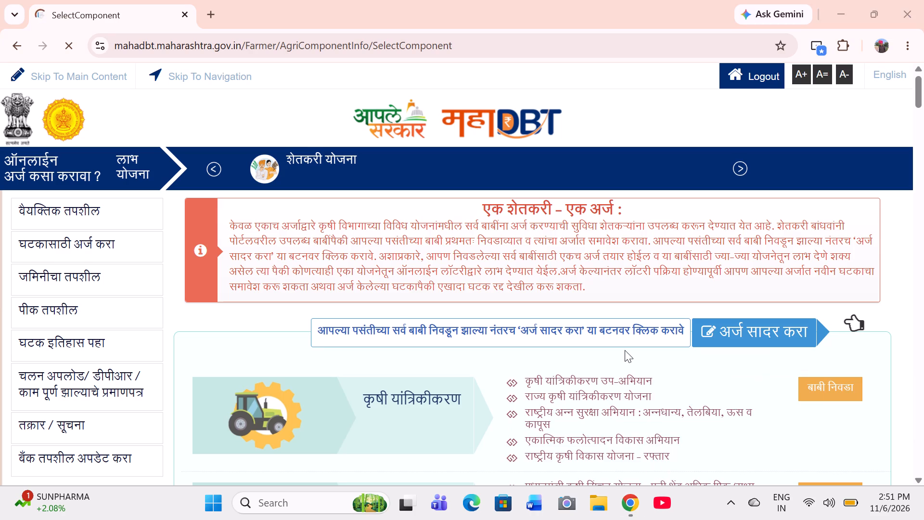
pyautogui.scroll(-5, 625, 350)
pyautogui.hscroll(2, 625, 350)
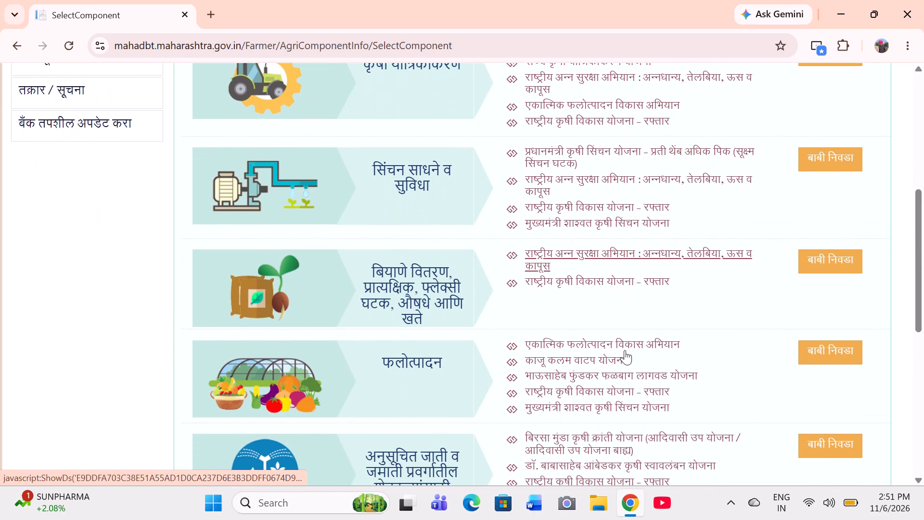
pyautogui.click(825, 262)
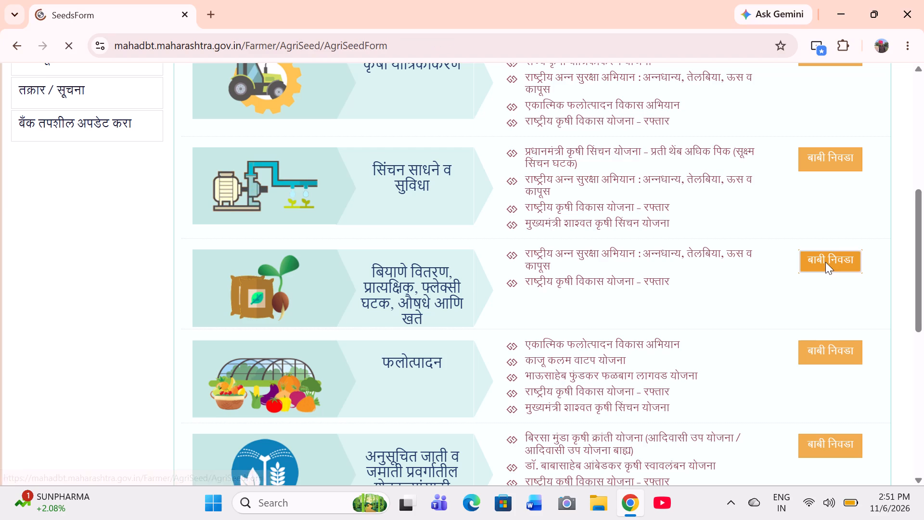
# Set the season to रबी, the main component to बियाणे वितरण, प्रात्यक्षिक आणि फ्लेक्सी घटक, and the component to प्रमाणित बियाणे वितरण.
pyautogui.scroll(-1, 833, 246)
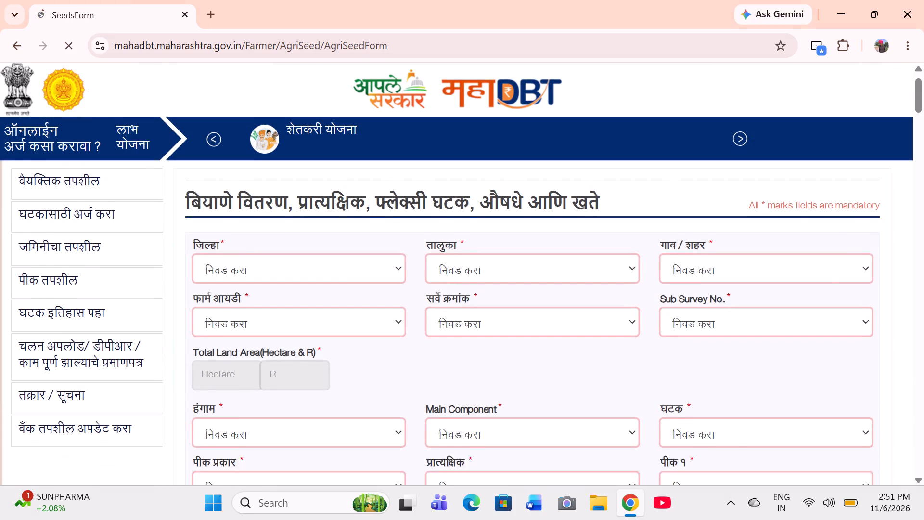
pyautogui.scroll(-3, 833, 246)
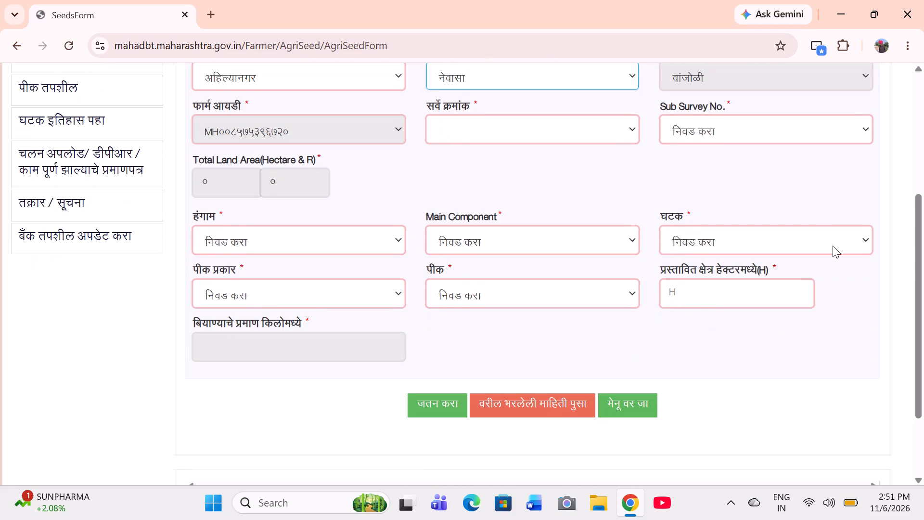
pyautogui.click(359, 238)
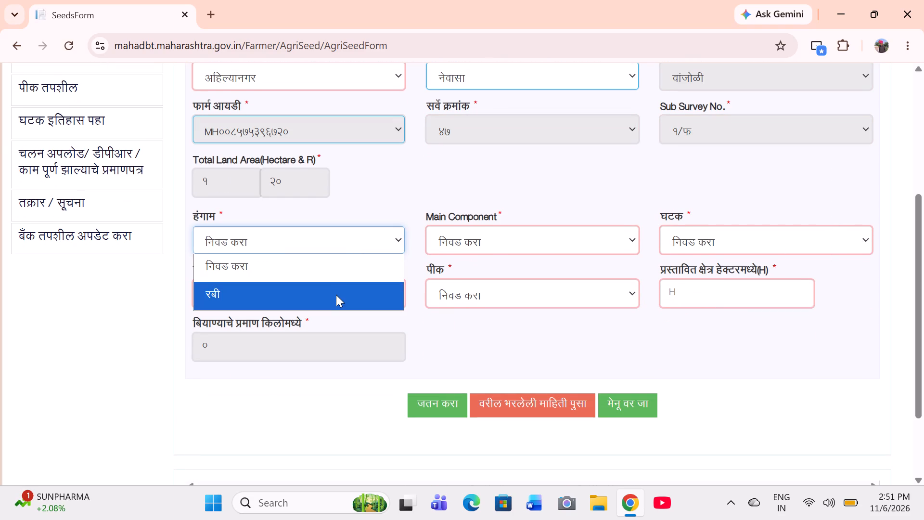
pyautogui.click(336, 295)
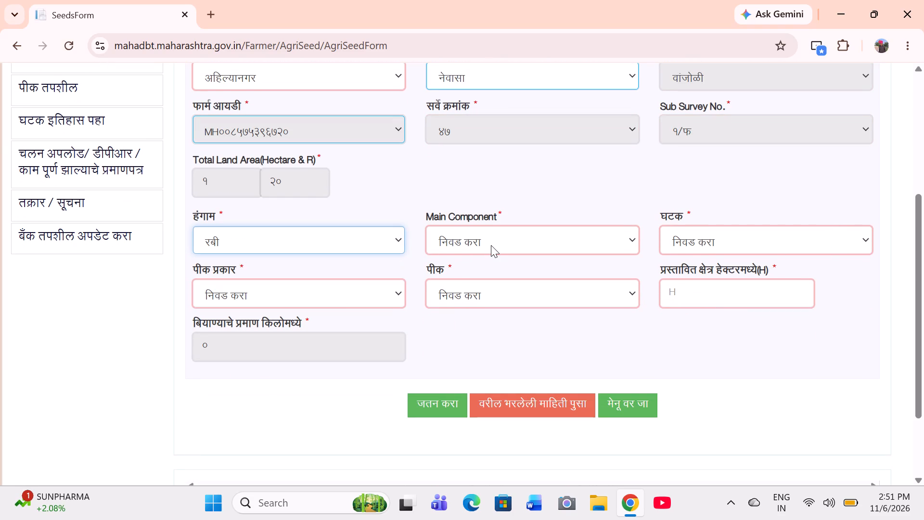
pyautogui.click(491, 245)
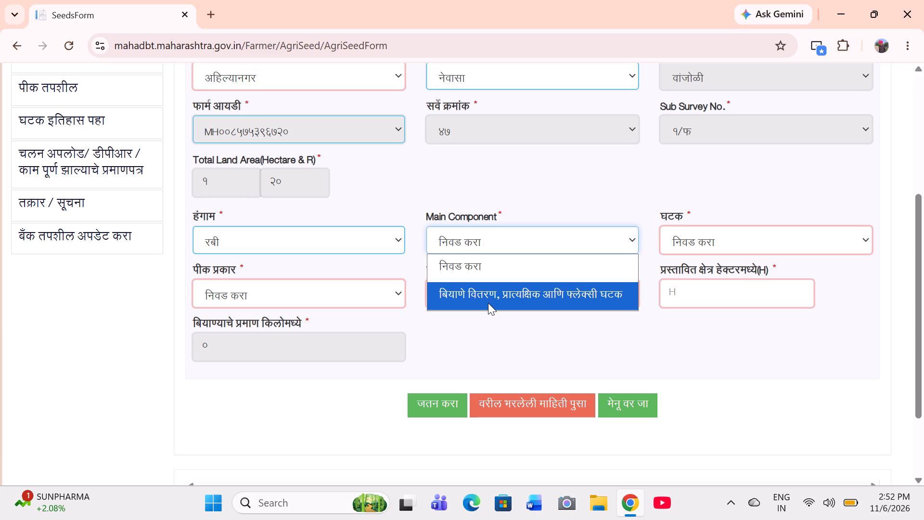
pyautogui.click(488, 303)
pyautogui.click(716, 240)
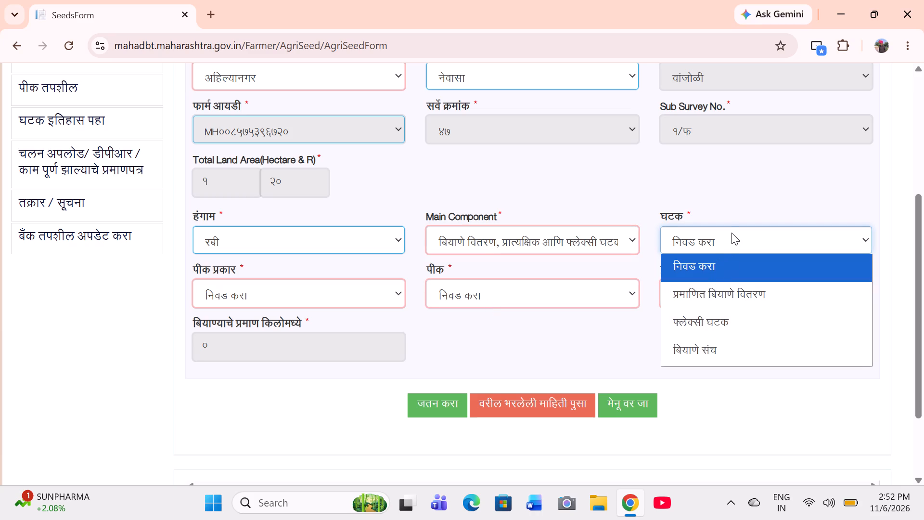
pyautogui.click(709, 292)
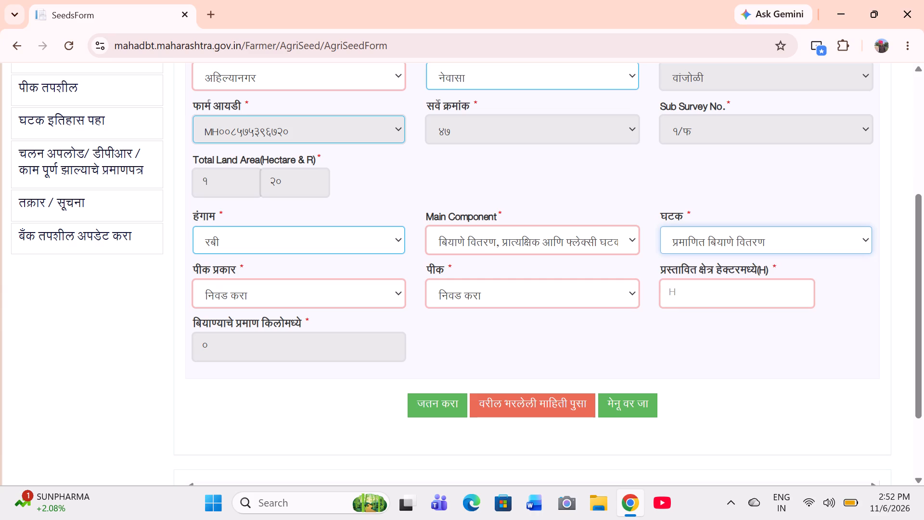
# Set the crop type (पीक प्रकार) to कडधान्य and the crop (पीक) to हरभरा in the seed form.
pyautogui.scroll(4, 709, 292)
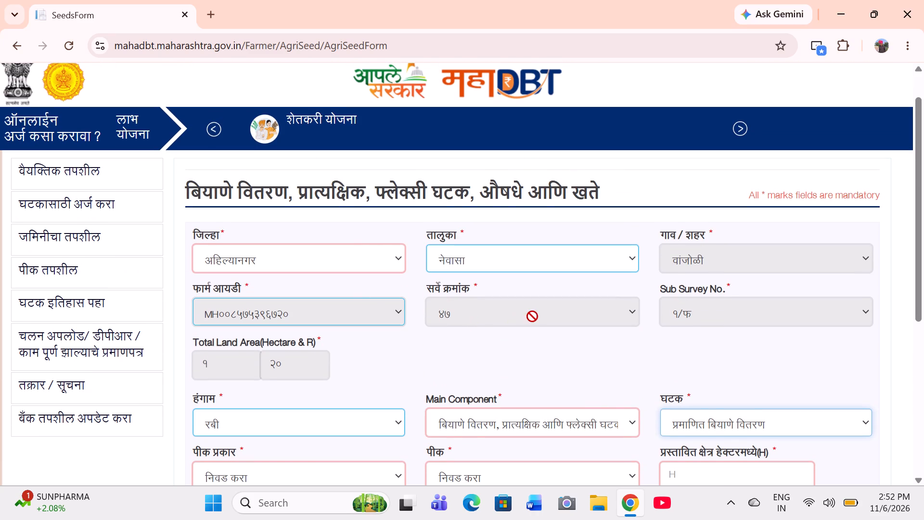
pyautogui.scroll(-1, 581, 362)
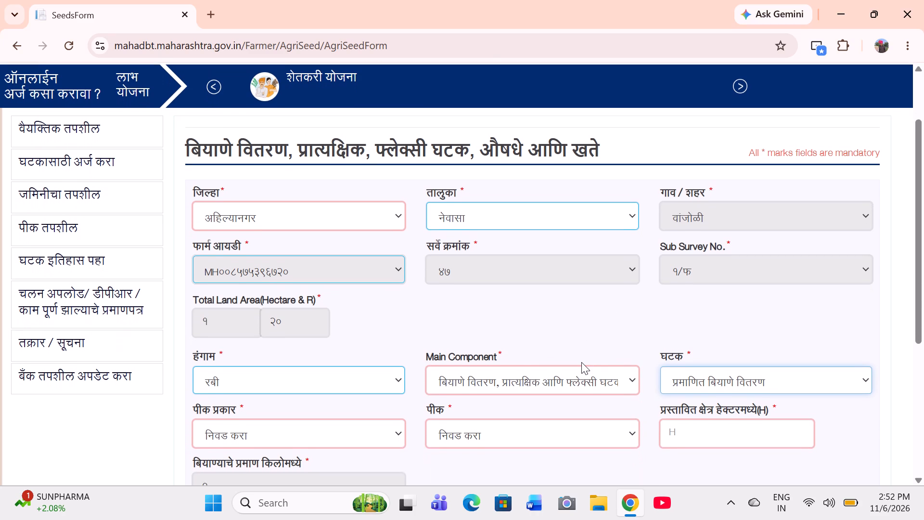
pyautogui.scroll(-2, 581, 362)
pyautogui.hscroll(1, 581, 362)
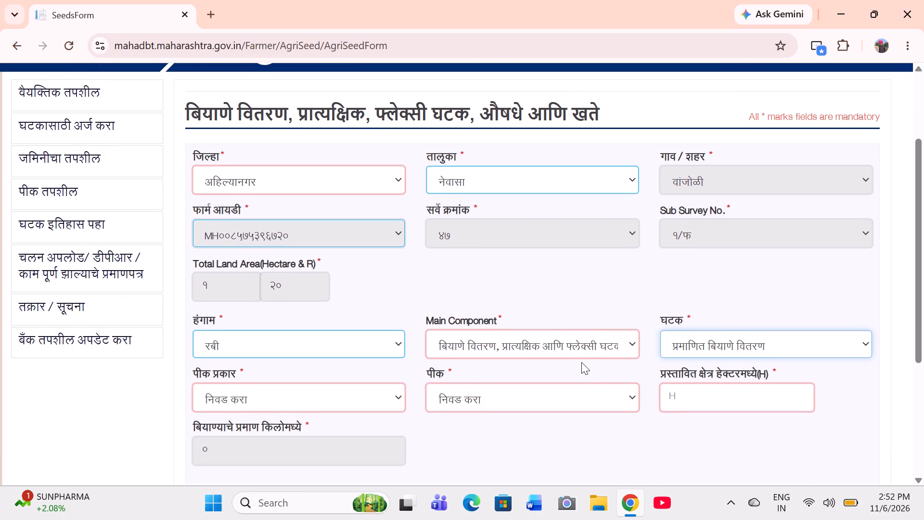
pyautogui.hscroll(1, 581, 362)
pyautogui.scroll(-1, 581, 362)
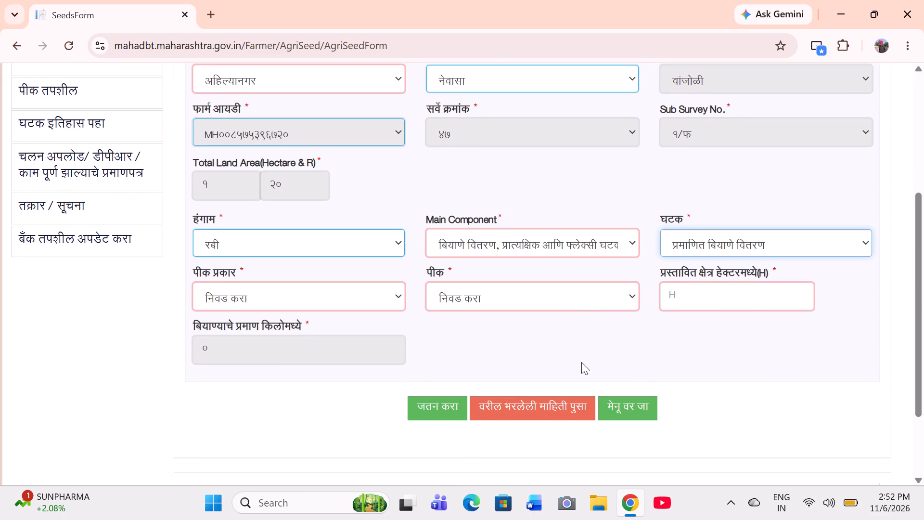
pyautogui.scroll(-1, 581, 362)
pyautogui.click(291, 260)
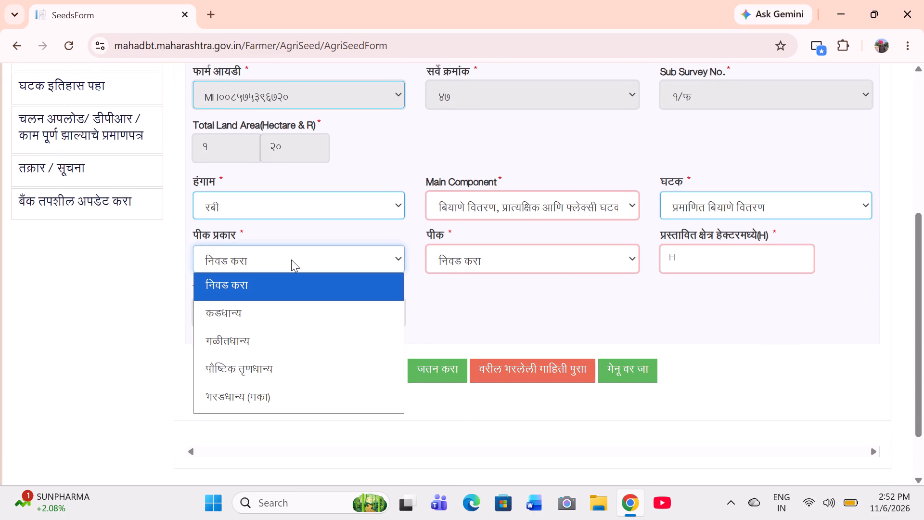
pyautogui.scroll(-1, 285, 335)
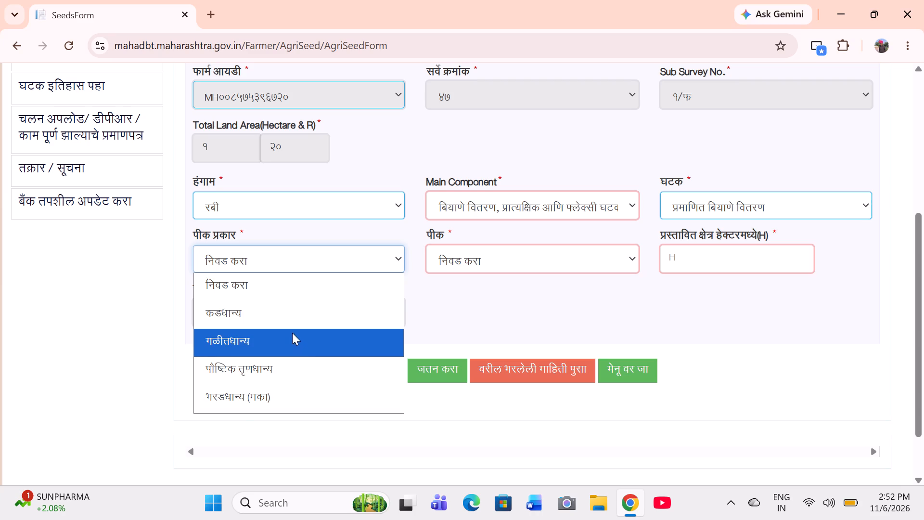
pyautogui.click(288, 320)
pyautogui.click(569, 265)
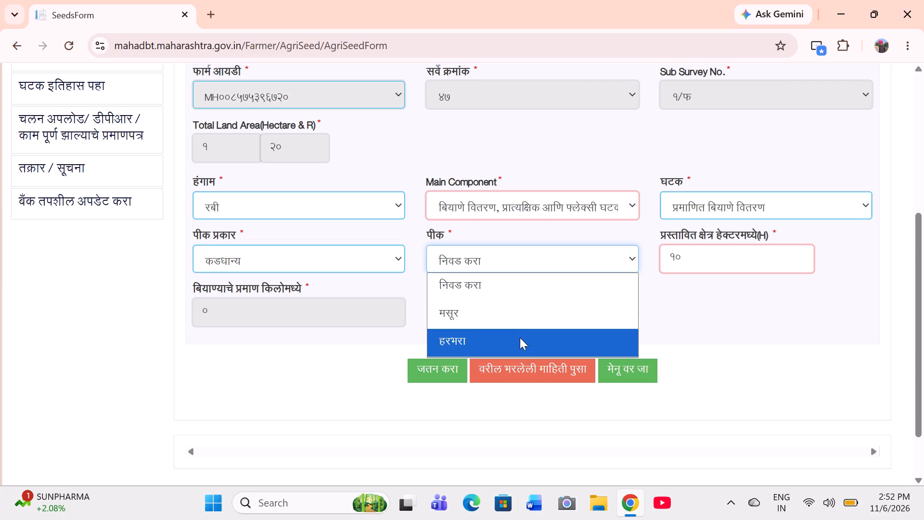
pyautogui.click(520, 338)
# Examine the Age of Seed options in the seed form without choosing one.
pyautogui.moveTo(520, 338); pyautogui.dragTo(706, 257)
pyautogui.click(754, 305)
pyautogui.click(803, 258)
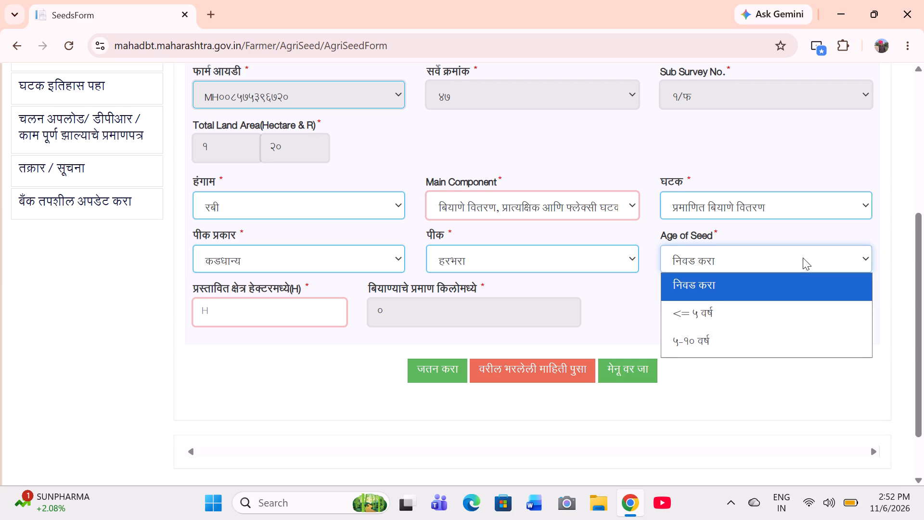
pyautogui.click(36, 299)
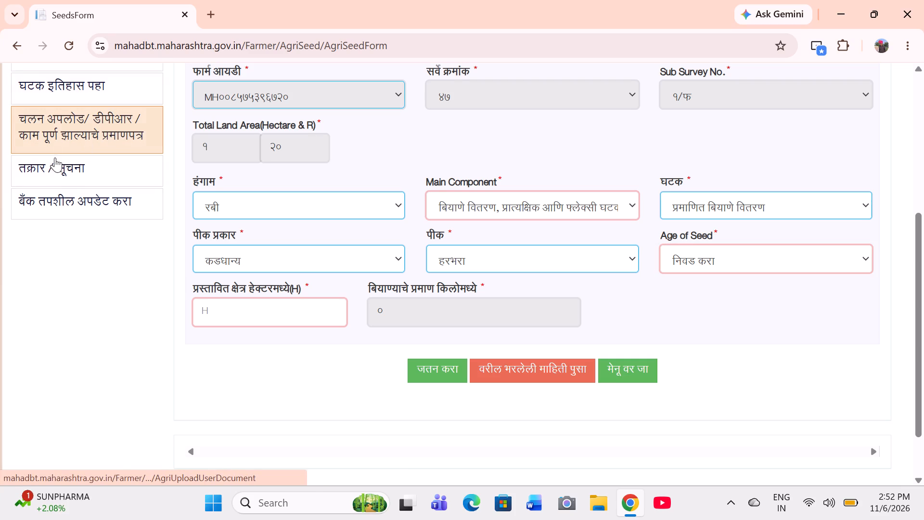
# Leave the seed form unsaved and view the crop details page (पीक तपशील).
pyautogui.scroll(2, 77, 224)
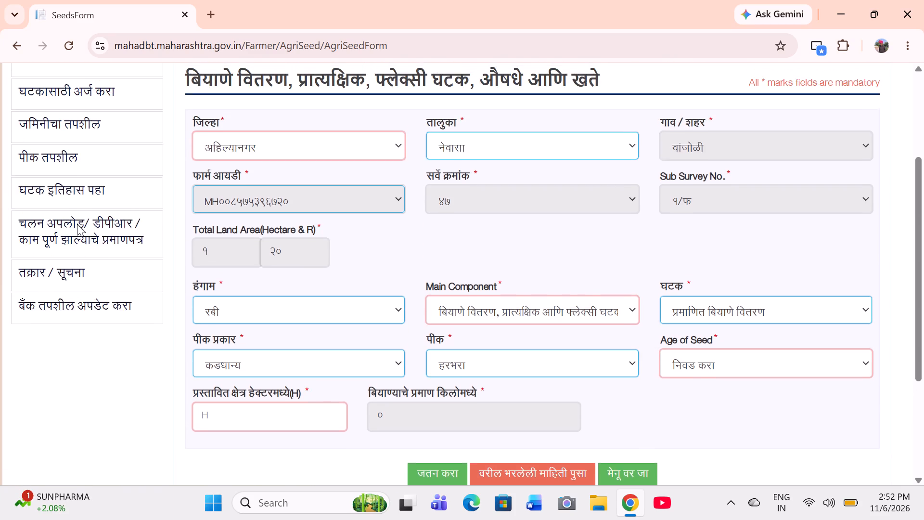
pyautogui.scroll(3, 77, 224)
pyautogui.scroll(-1, 113, 240)
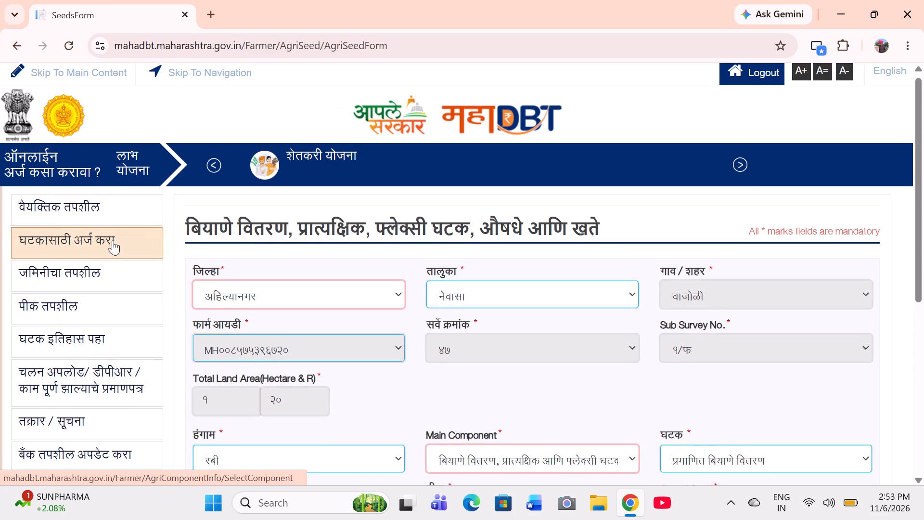
pyautogui.scroll(-1, 113, 240)
pyautogui.click(104, 259)
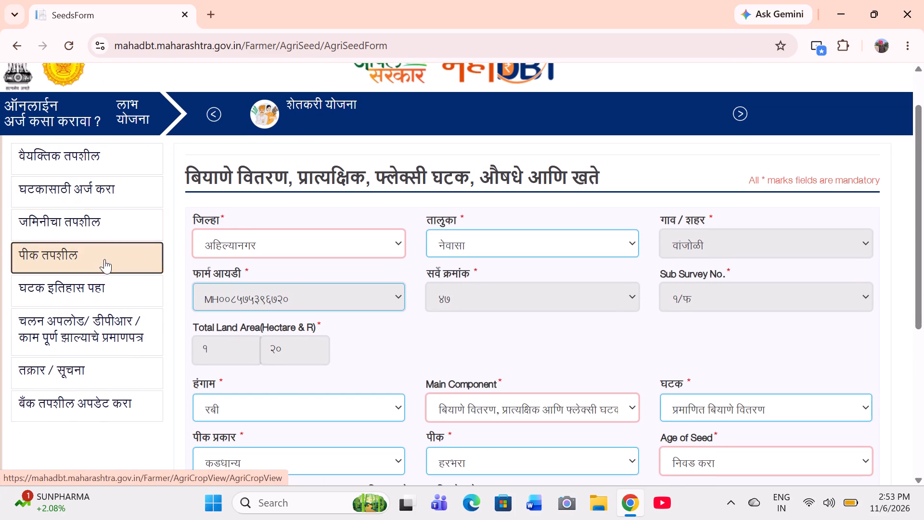
pyautogui.hscroll(1, 330, 287)
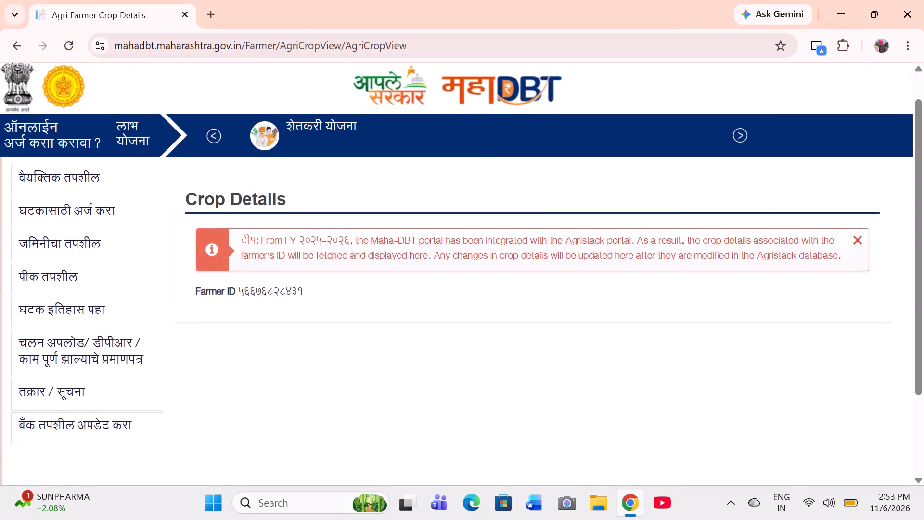
pyautogui.hscroll(1, 330, 287)
# View the component history page (घटक इतिहास पहा) listing the applied items.
pyautogui.click(26, 309)
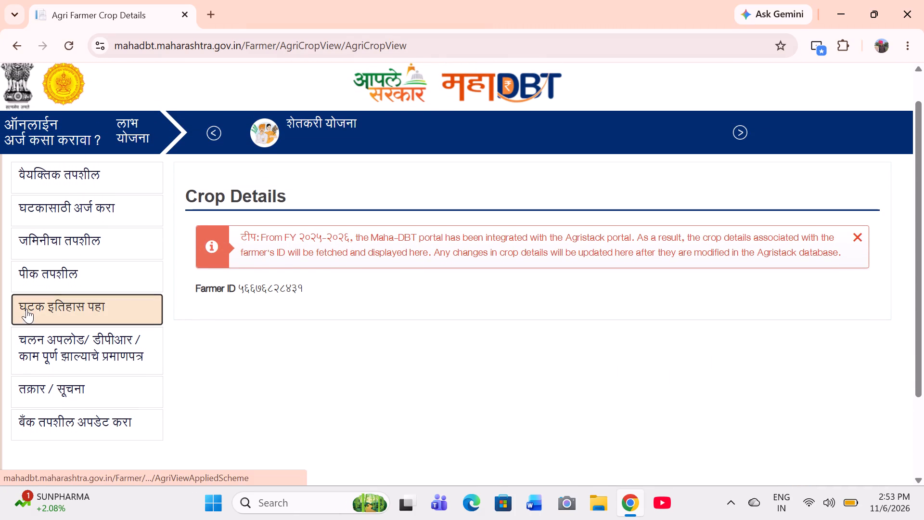
pyautogui.hscroll(1, 26, 309)
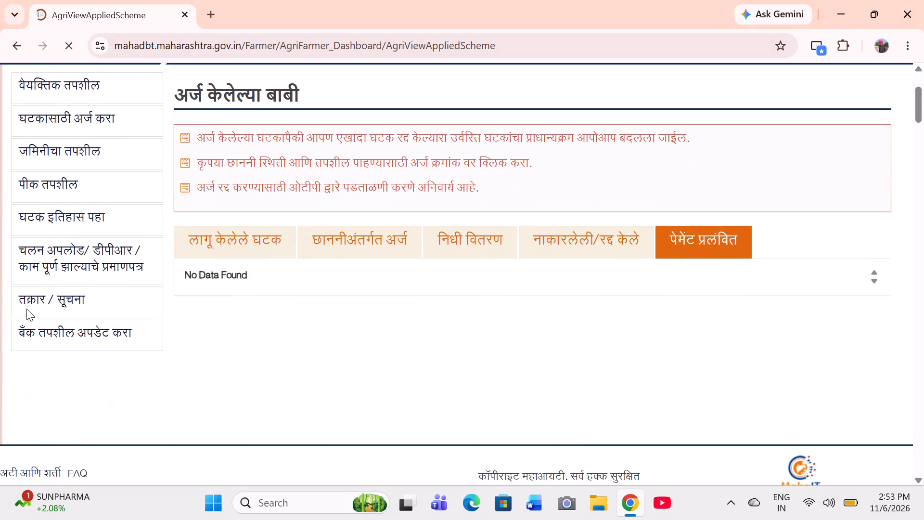
pyautogui.hscroll(1, 26, 309)
# Open the invoice, DPR and work completion certificate upload page.
pyautogui.click(49, 279)
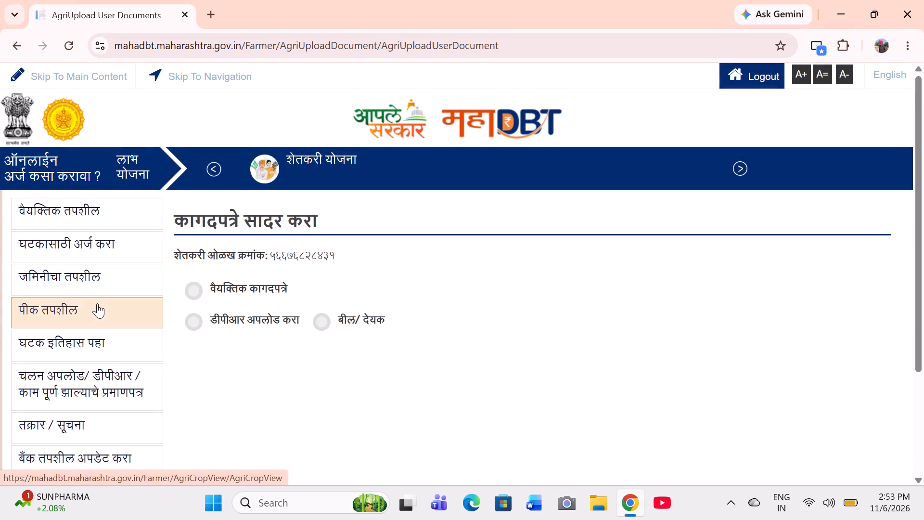
# Open the component application page (घटकासाठी अर्ज करा) and examine the scheme categories it offers, including the special schemes, solar fencing and RAD.
pyautogui.click(81, 237)
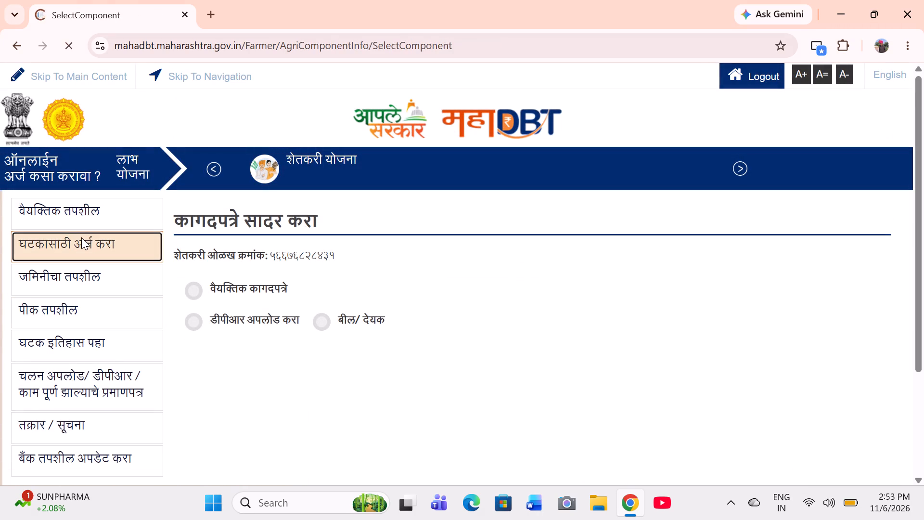
pyautogui.scroll(-2, 403, 297)
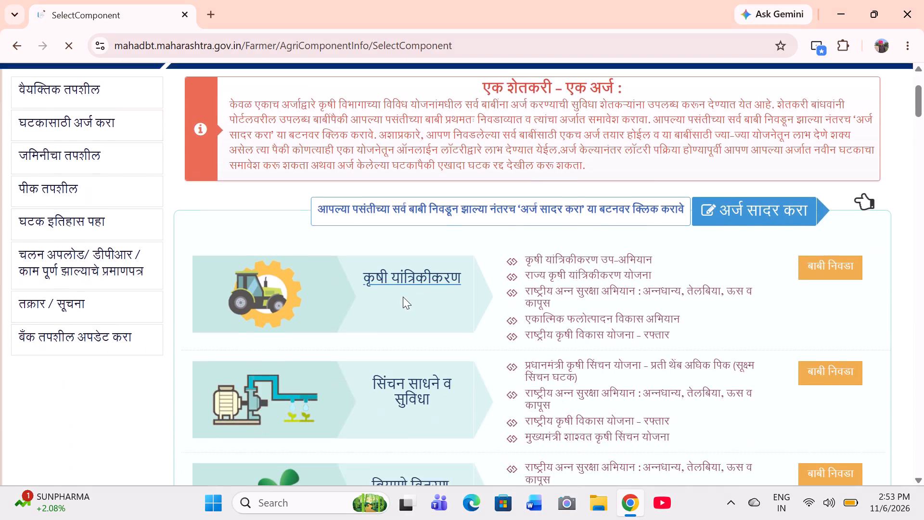
pyautogui.scroll(-7, 403, 297)
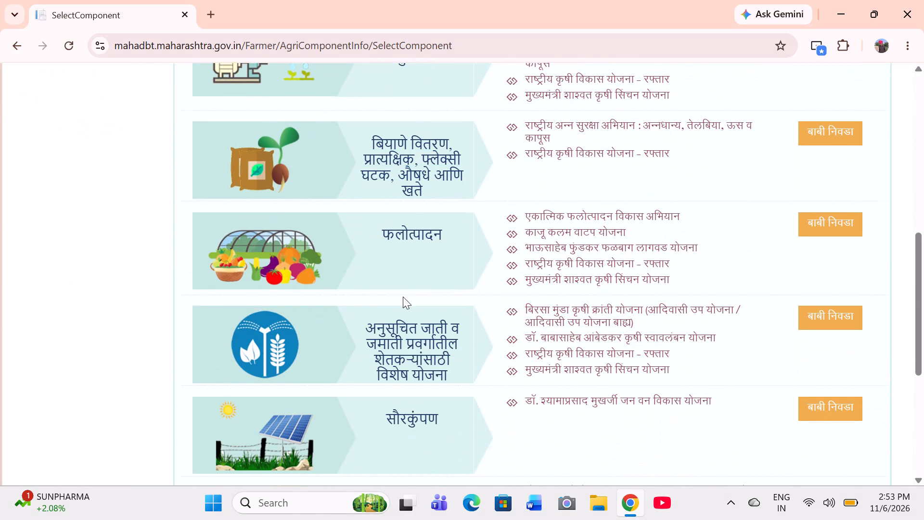
pyautogui.scroll(-6, 403, 297)
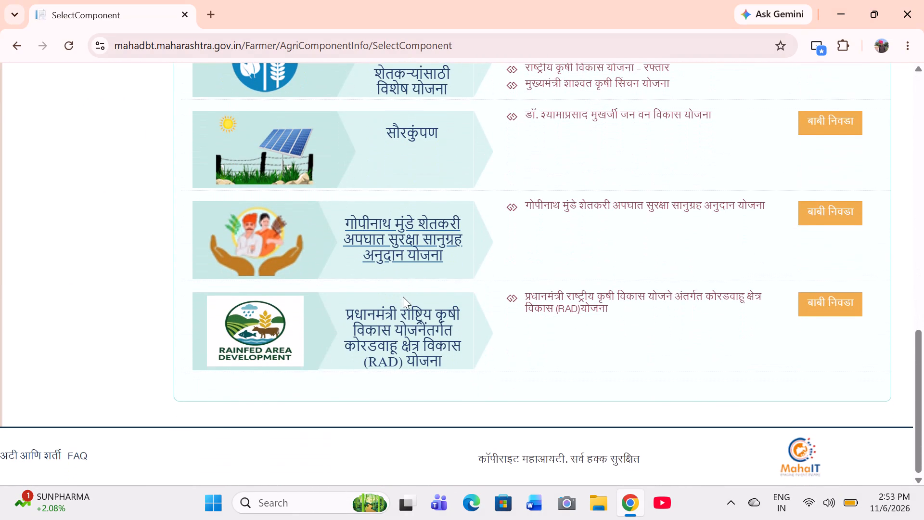
pyautogui.scroll(-1, 403, 297)
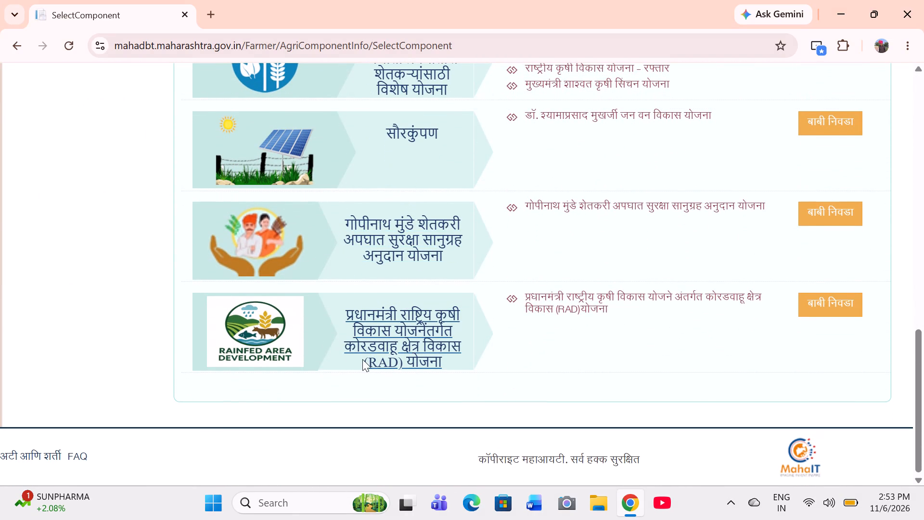
pyautogui.scroll(3, 422, 257)
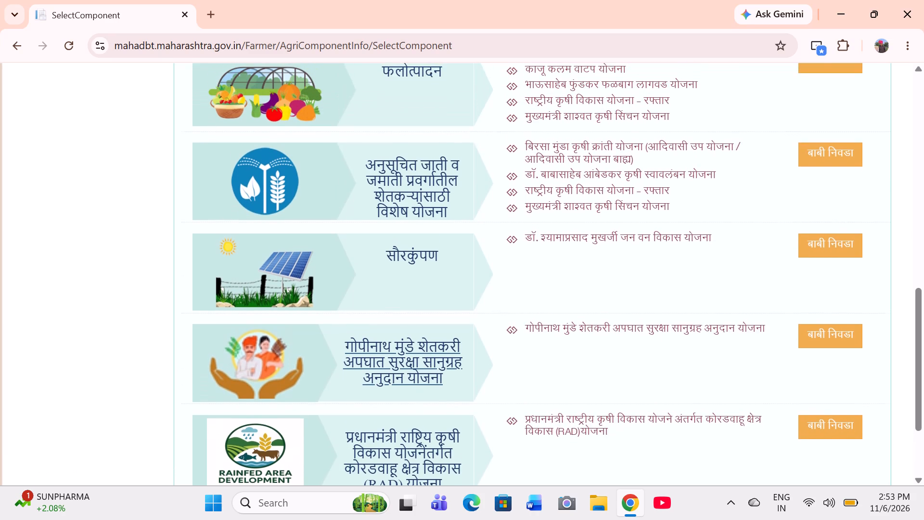
pyautogui.scroll(1, 422, 257)
pyautogui.hscroll(1, 422, 257)
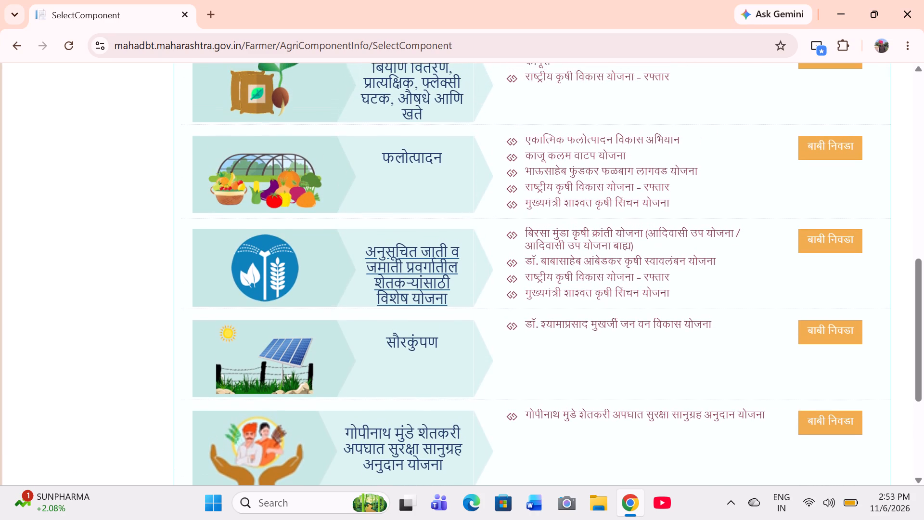
pyautogui.hscroll(1, 422, 257)
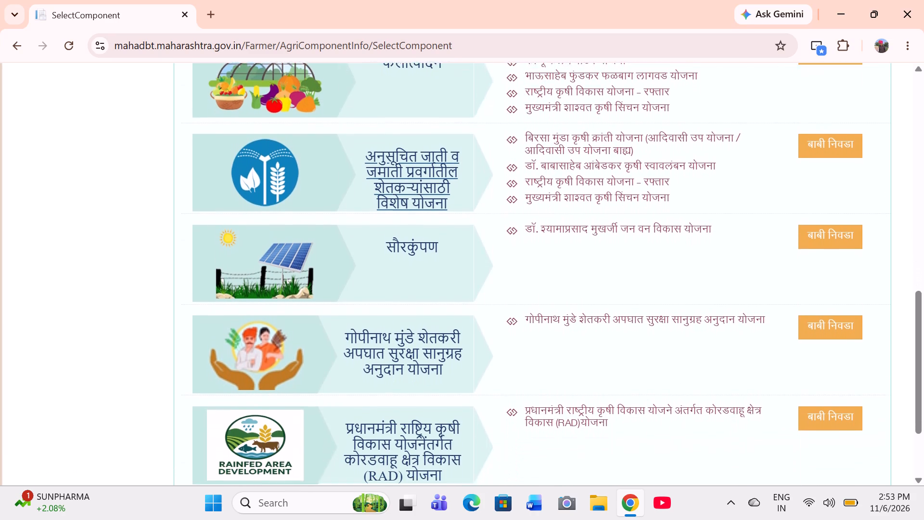
pyautogui.hscroll(1, 422, 257)
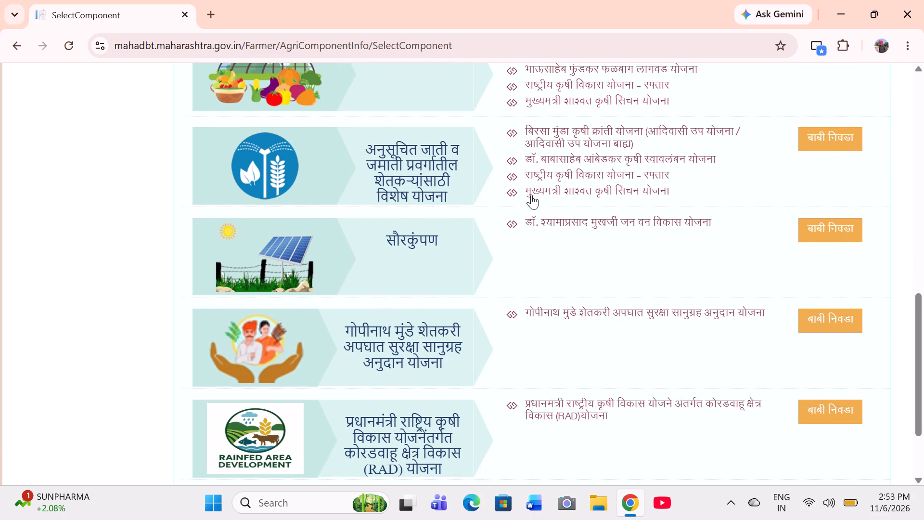
# Open the item selection form of the special scheme for SC and ST farmers and dismiss its notice.
pyautogui.click(837, 140)
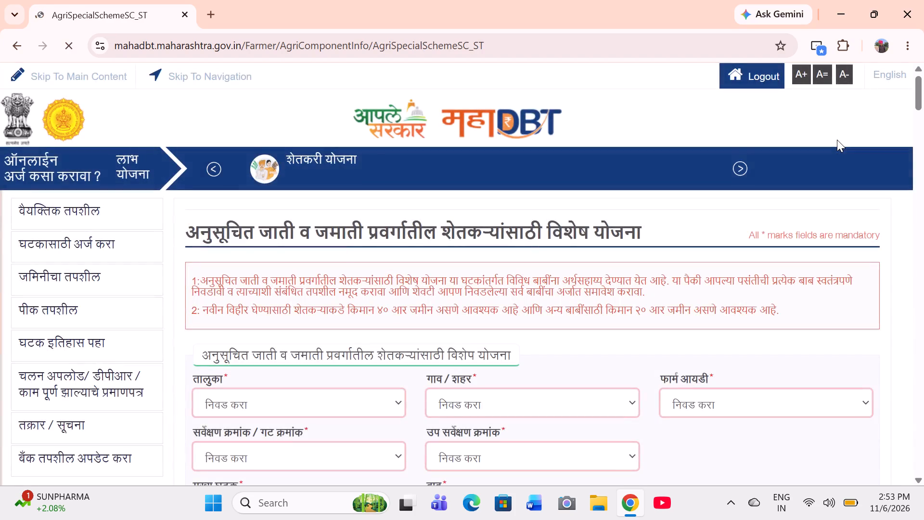
pyautogui.click(590, 208)
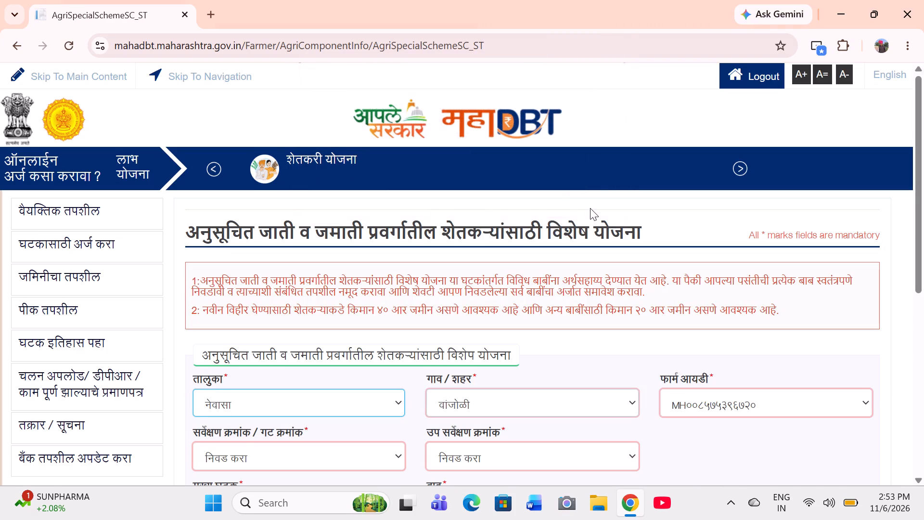
# Examine the special scheme form and its item (बाब) options without choosing one.
pyautogui.scroll(-1, 590, 208)
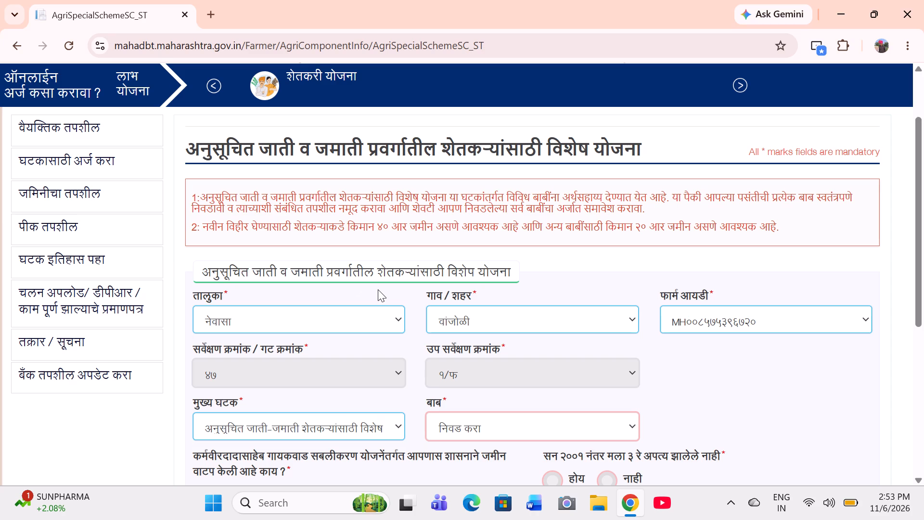
pyautogui.scroll(-1, 523, 299)
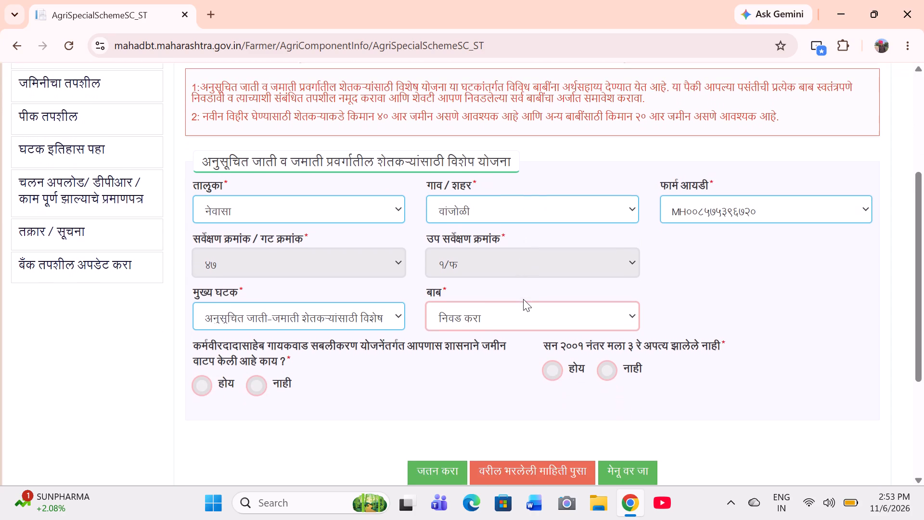
pyautogui.scroll(-1, 523, 299)
pyautogui.hscroll(1, 523, 299)
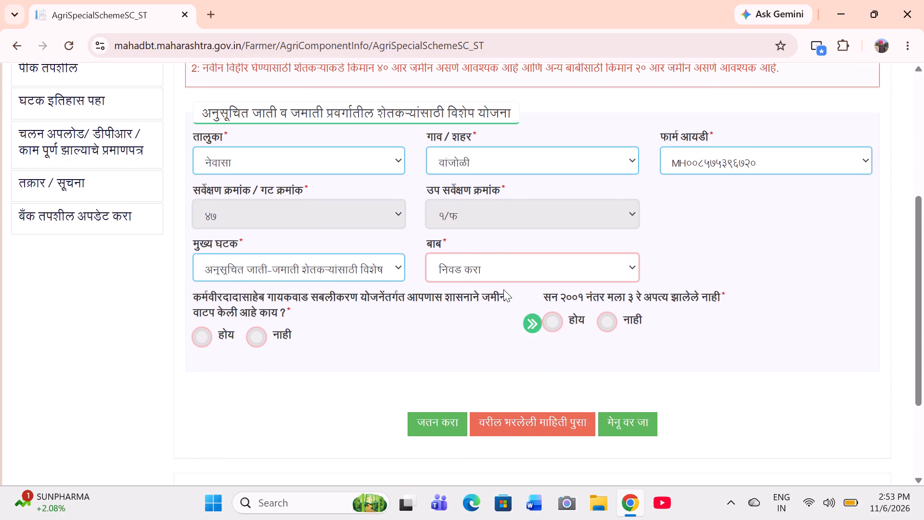
pyautogui.click(482, 261)
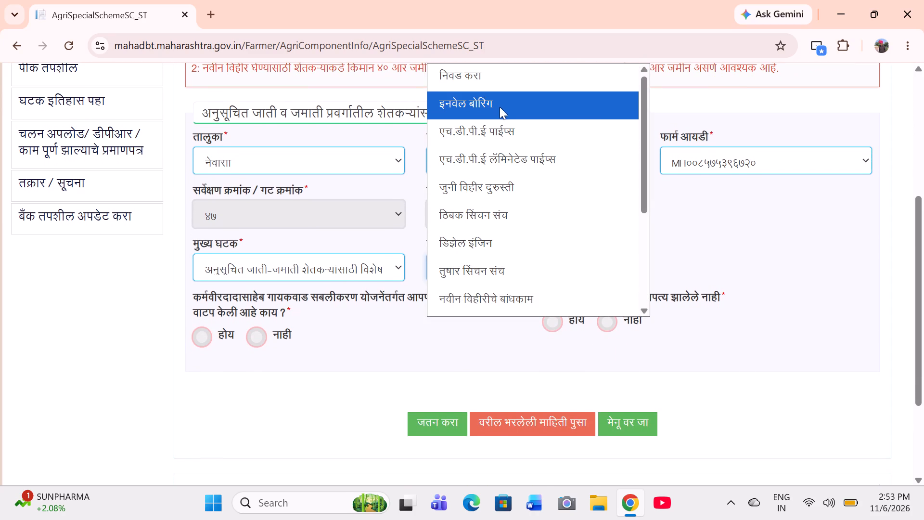
pyautogui.click(801, 225)
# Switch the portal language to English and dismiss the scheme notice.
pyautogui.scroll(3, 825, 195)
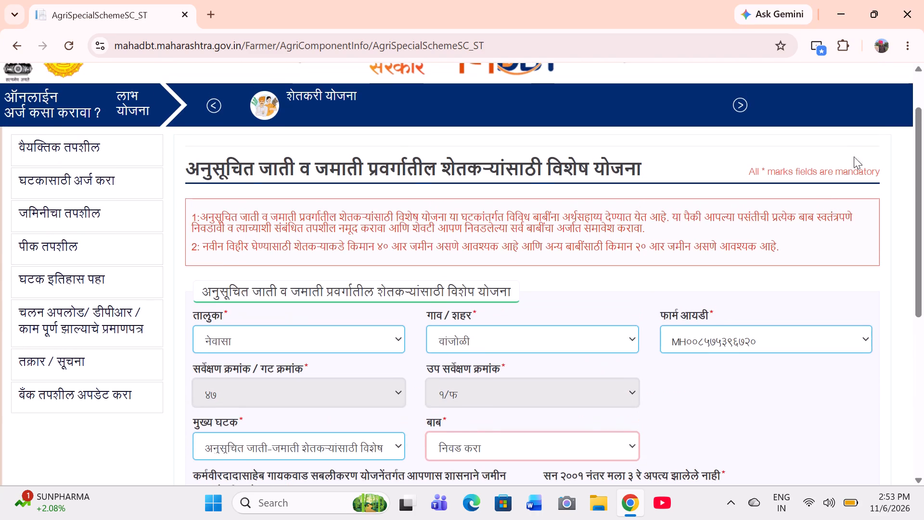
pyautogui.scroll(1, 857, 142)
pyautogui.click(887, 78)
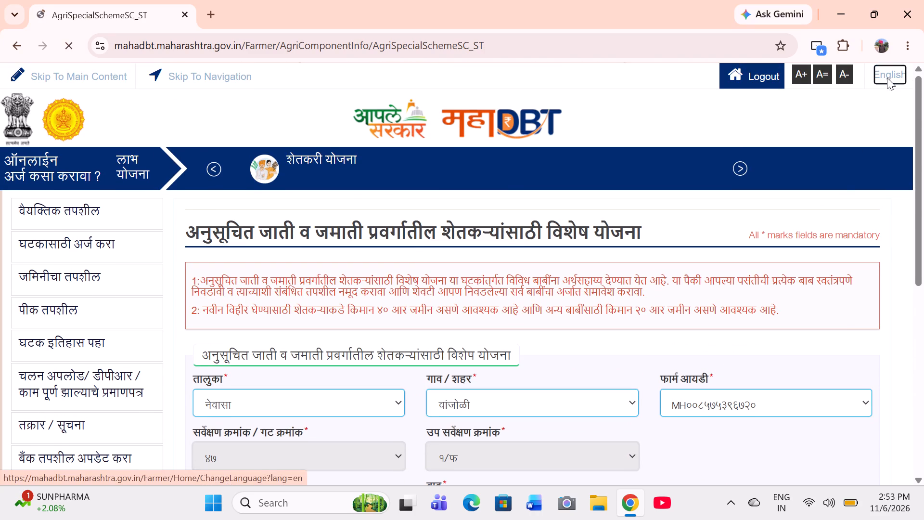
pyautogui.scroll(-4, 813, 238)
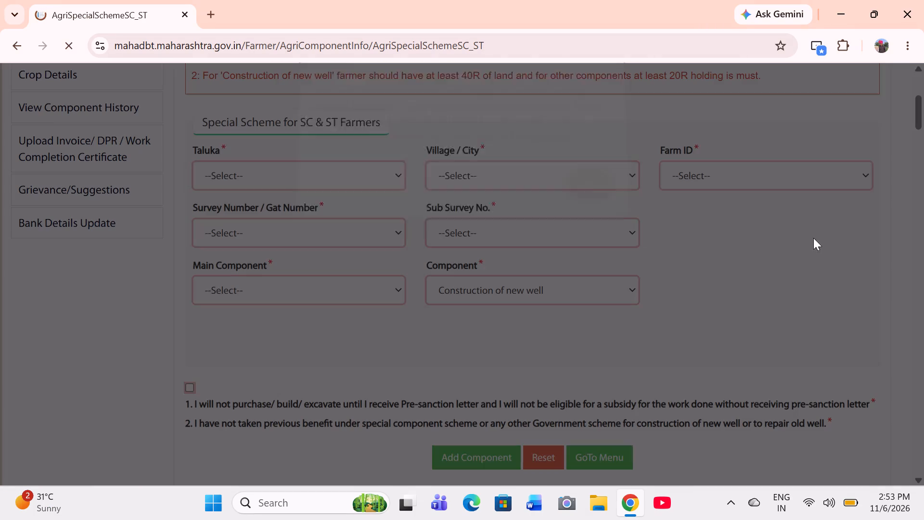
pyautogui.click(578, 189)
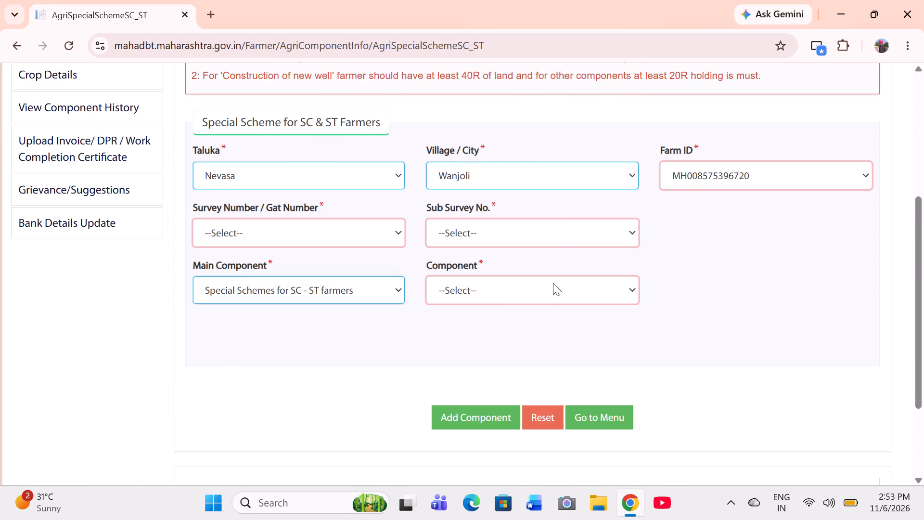
# Examine the Component options of the Special Scheme for SC & ST Farmers form in English without choosing one.
pyautogui.click(553, 283)
pyautogui.moveTo(553, 283); pyautogui.dragTo(608, 216)
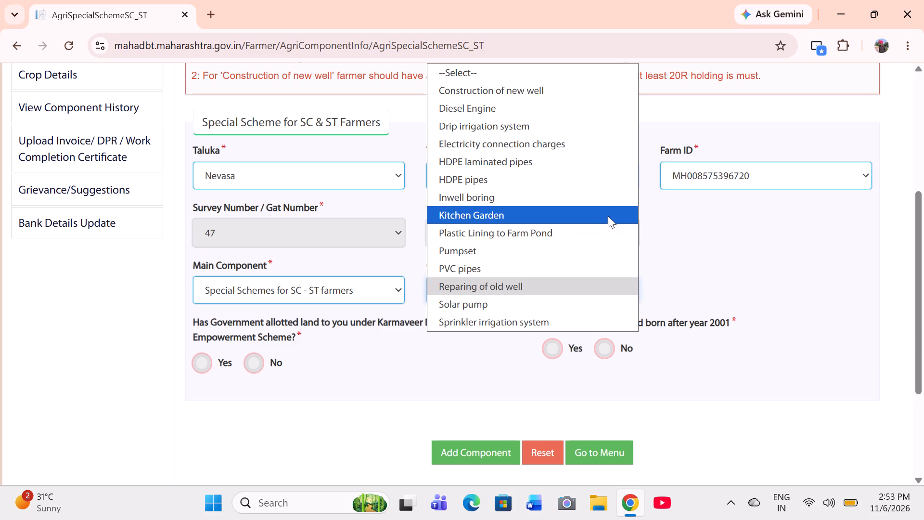
pyautogui.moveTo(608, 216); pyautogui.dragTo(542, 221)
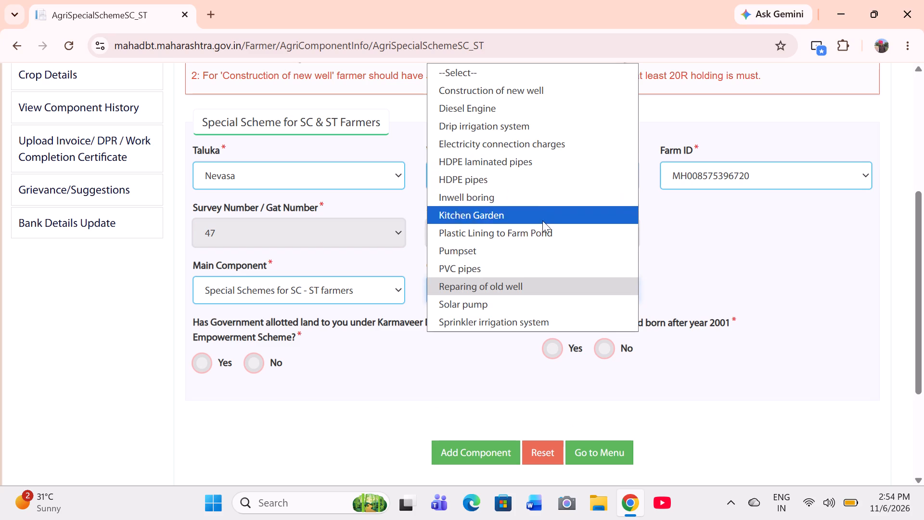
pyautogui.moveTo(542, 221); pyautogui.dragTo(509, 316)
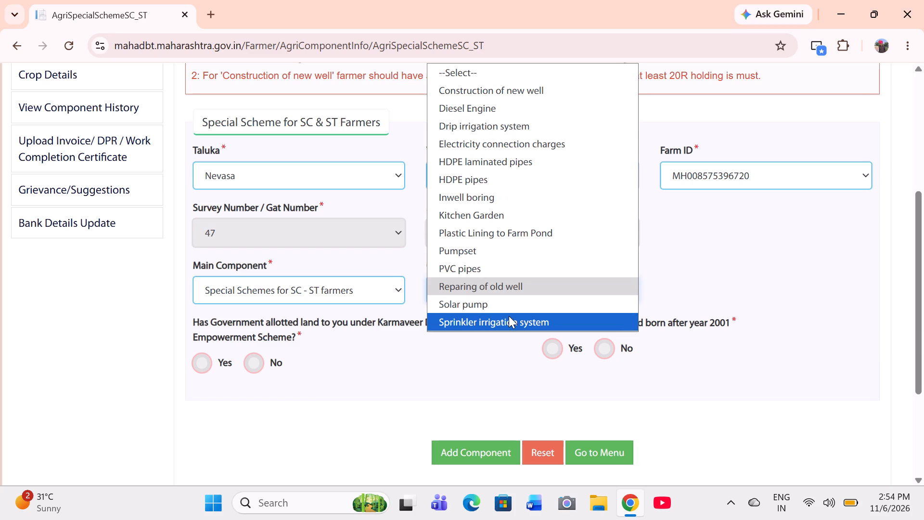
pyautogui.moveTo(509, 316); pyautogui.dragTo(456, 357)
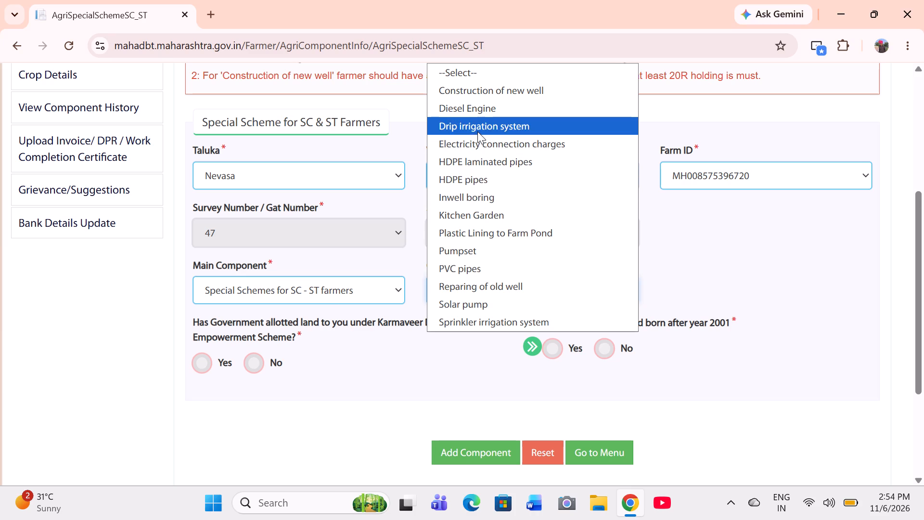
pyautogui.click(54, 339)
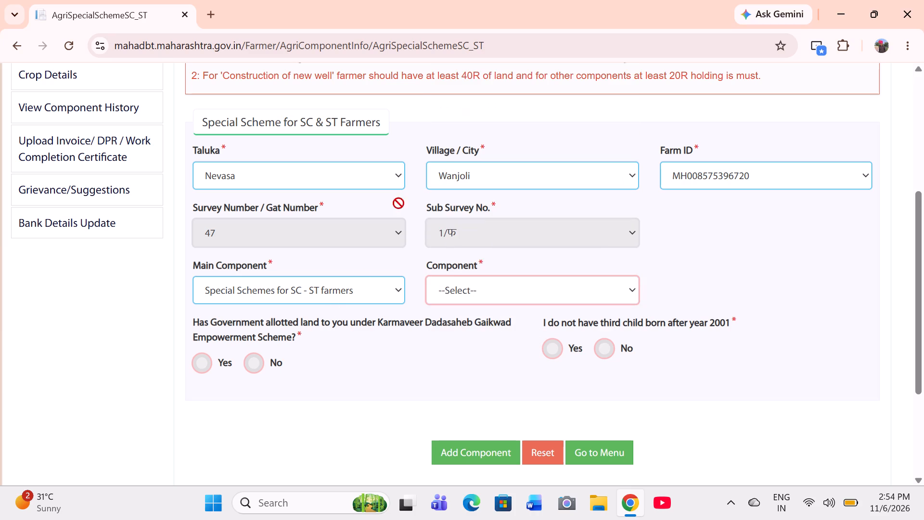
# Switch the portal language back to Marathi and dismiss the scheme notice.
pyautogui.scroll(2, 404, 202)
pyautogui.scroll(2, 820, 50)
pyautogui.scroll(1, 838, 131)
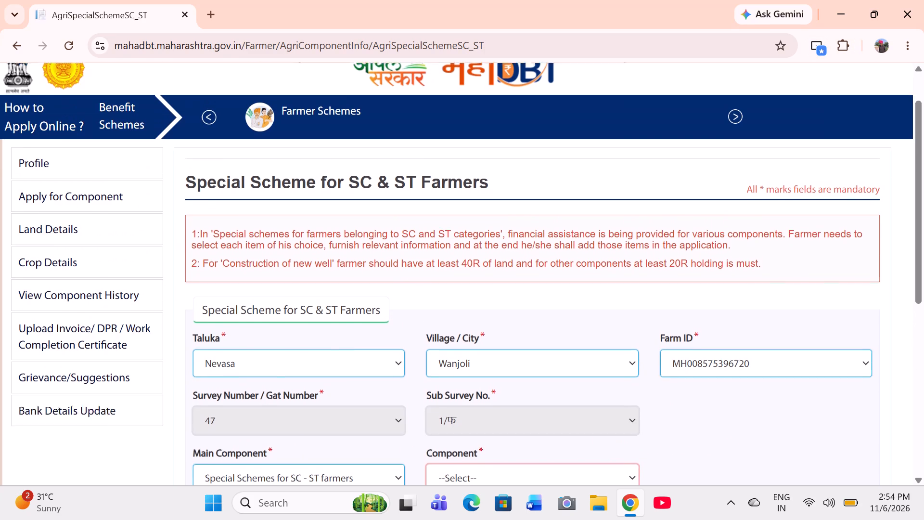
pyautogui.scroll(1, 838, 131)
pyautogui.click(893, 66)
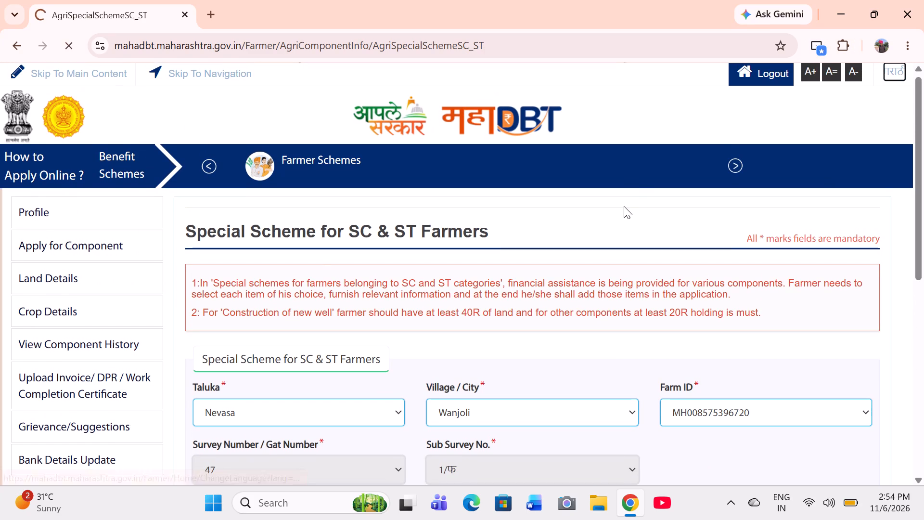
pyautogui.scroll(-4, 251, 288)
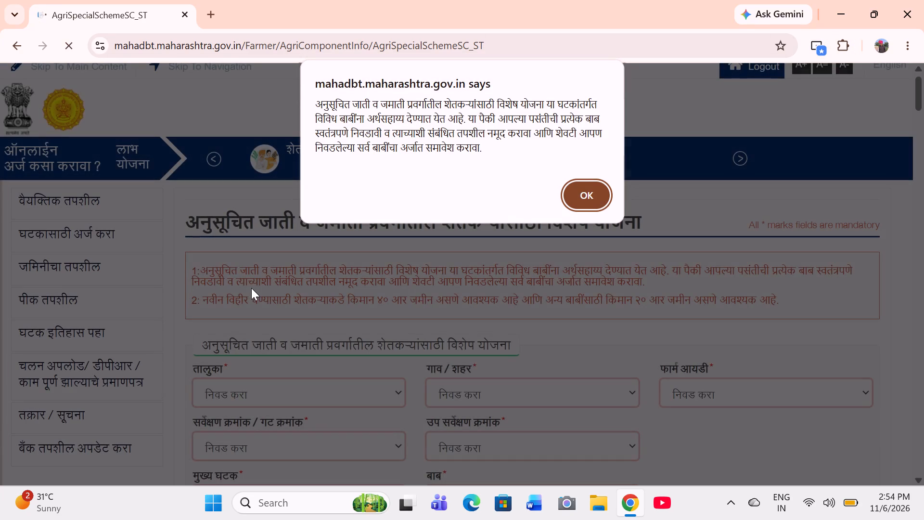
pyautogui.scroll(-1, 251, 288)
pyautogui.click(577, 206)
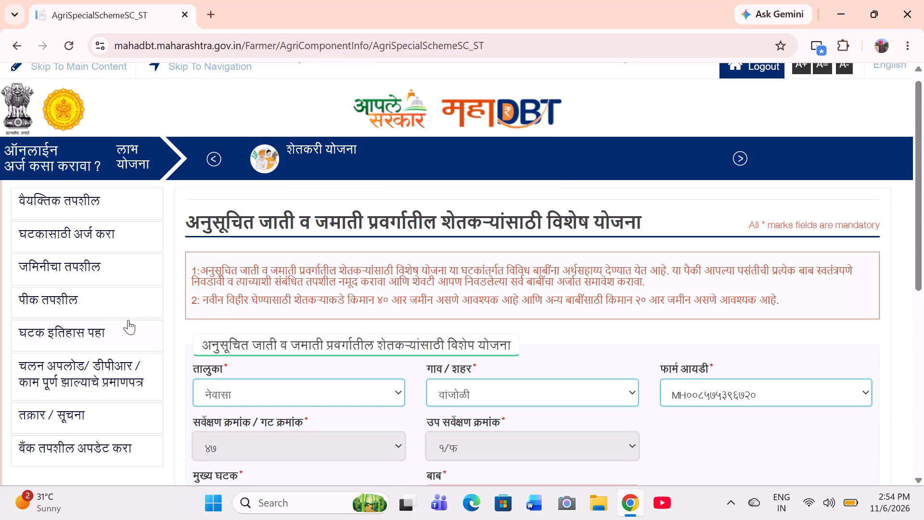
# Leave the SC and ST special scheme form unsaved and open the crop details page (पीक तपशील).
pyautogui.click(96, 290)
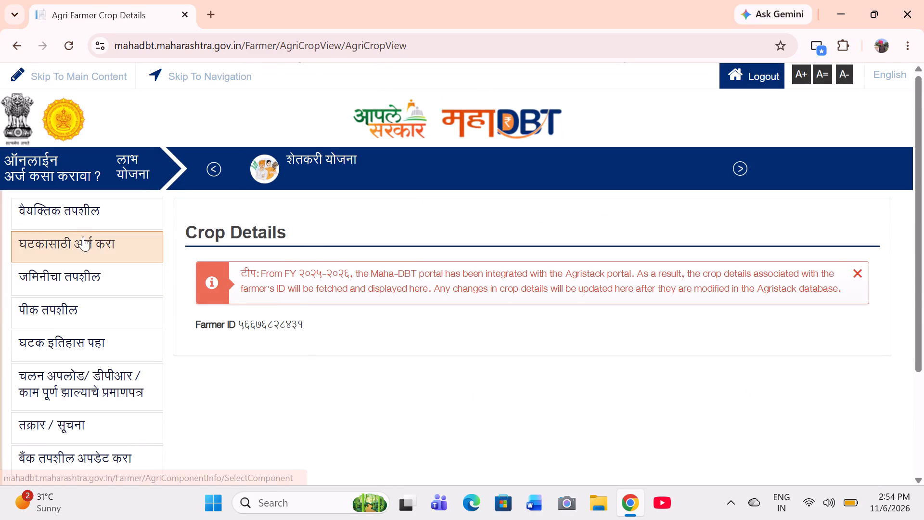
# Return to the component application page and open the form for seed distribution, demonstrations, flexi components, medicines and fertilisers (बियाणे वितरण).
pyautogui.click(83, 236)
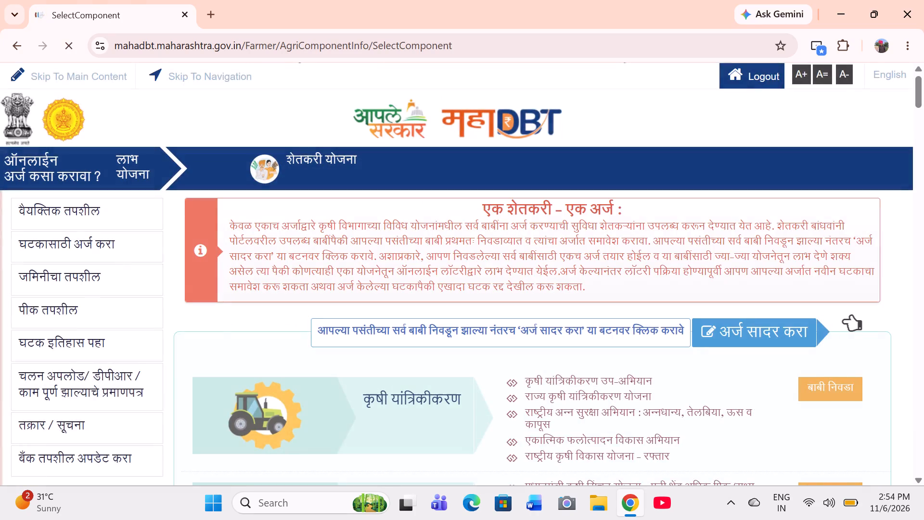
pyautogui.scroll(-3, 511, 325)
pyautogui.hscroll(1, 511, 325)
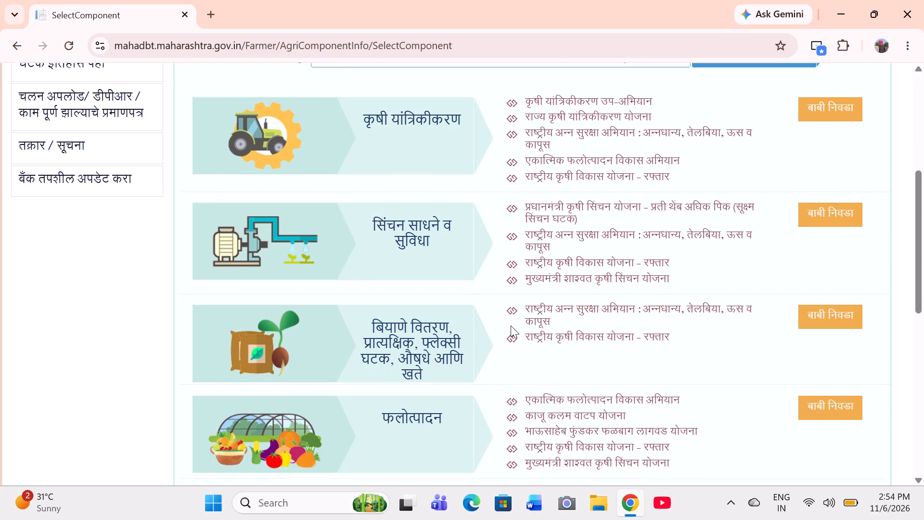
pyautogui.hscroll(1, 511, 325)
pyautogui.scroll(-1, 744, 351)
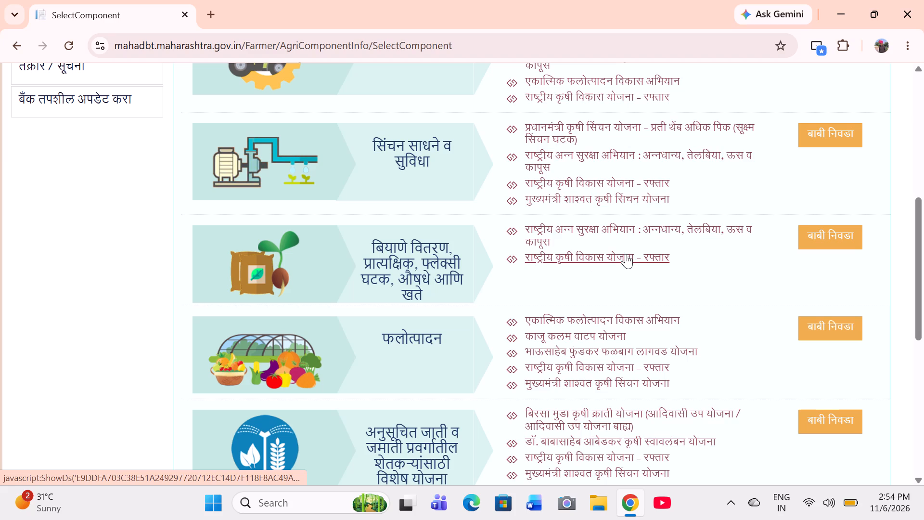
pyautogui.click(816, 239)
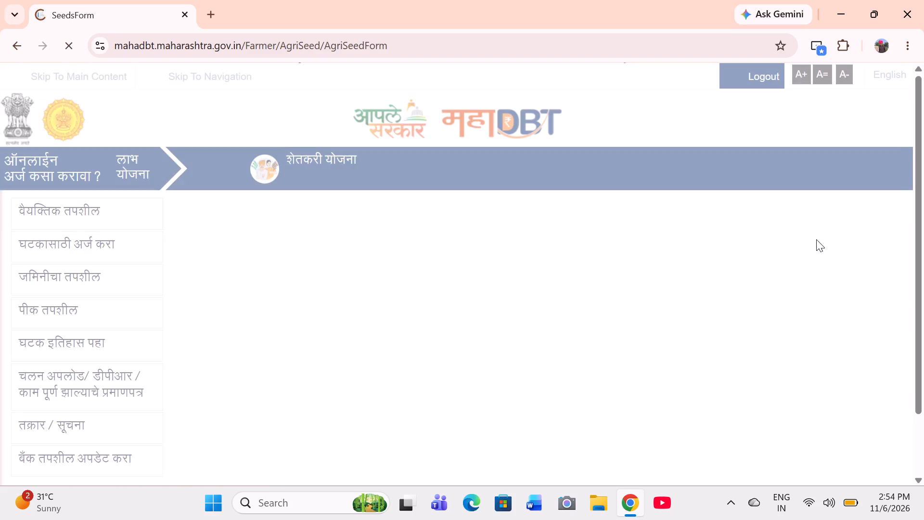
pyautogui.scroll(-3, 447, 327)
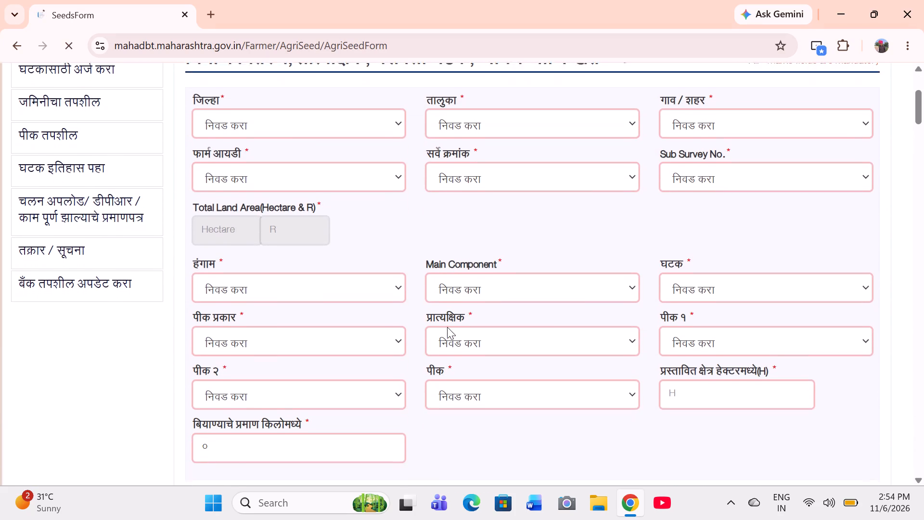
pyautogui.scroll(-2, 447, 327)
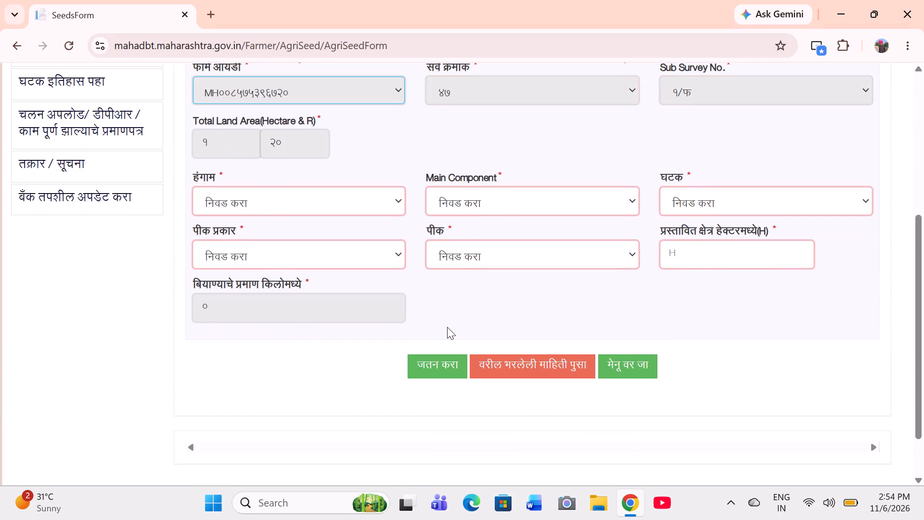
# Set the season (हंगाम) to रबी, Main Component to बियाणे वितरण, प्रात्यक्षिक आणि फ्लेक्सी घटक, and component (घटक) to प्रमाणित बियाणे वितरण.
pyautogui.hscroll(1, 447, 327)
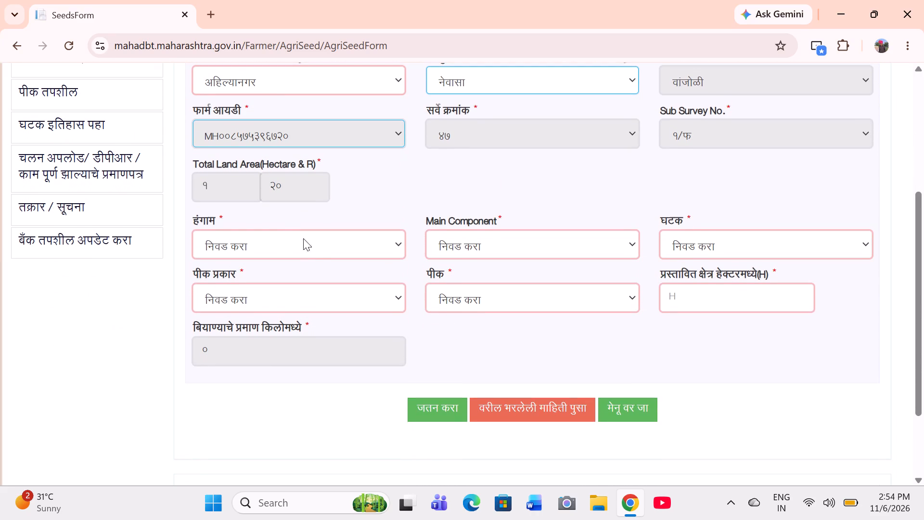
pyautogui.click(317, 247)
pyautogui.click(299, 289)
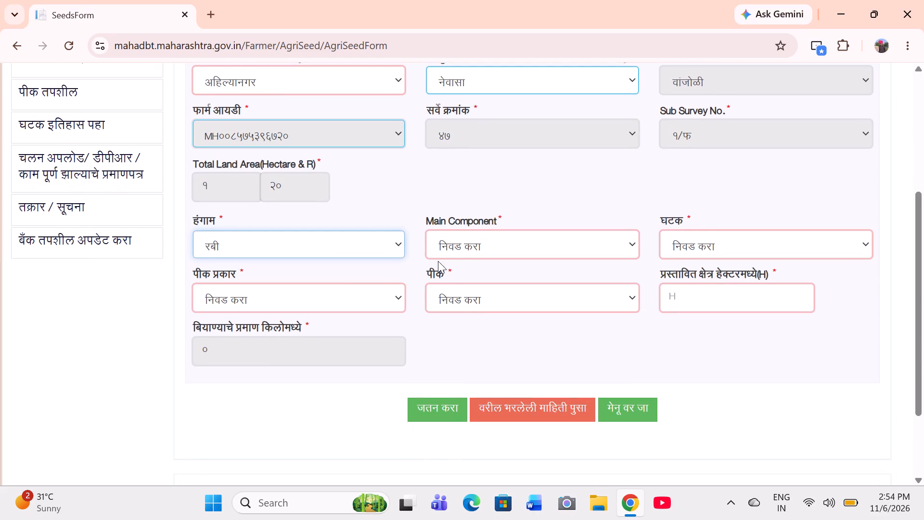
pyautogui.click(488, 246)
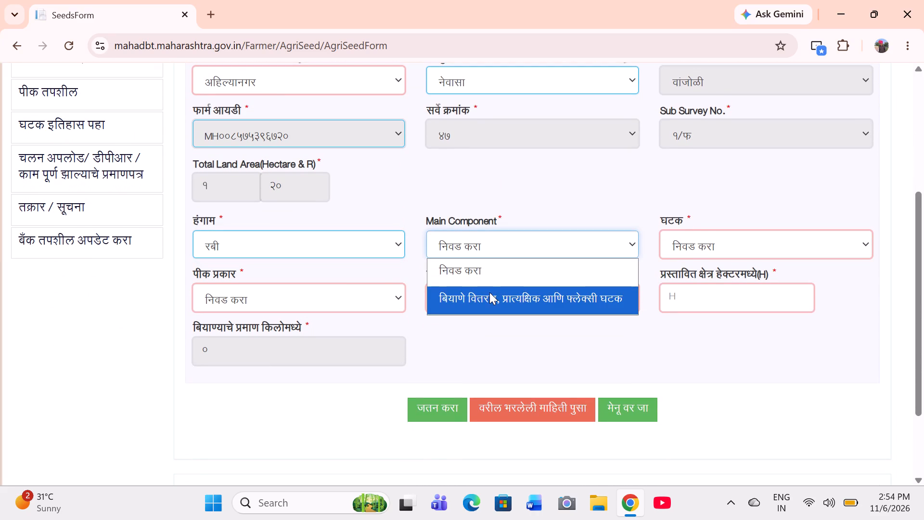
pyautogui.click(489, 293)
pyautogui.click(707, 252)
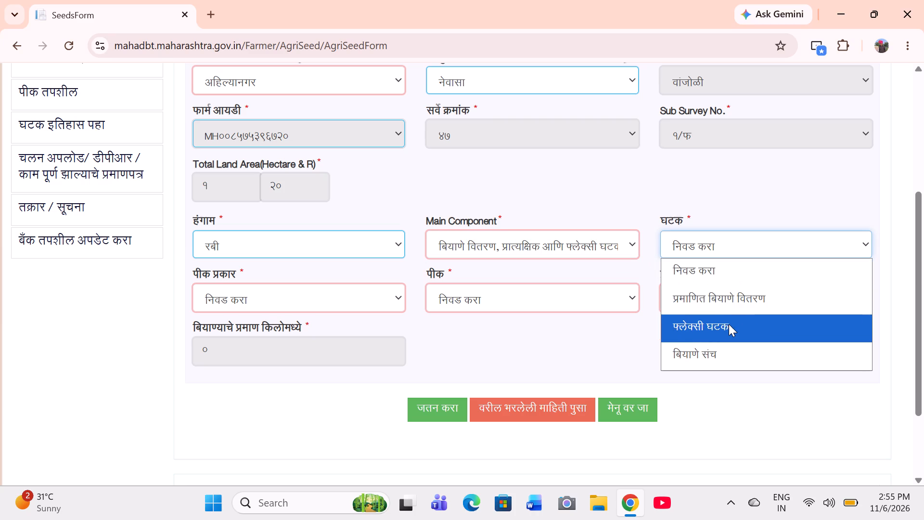
pyautogui.click(718, 300)
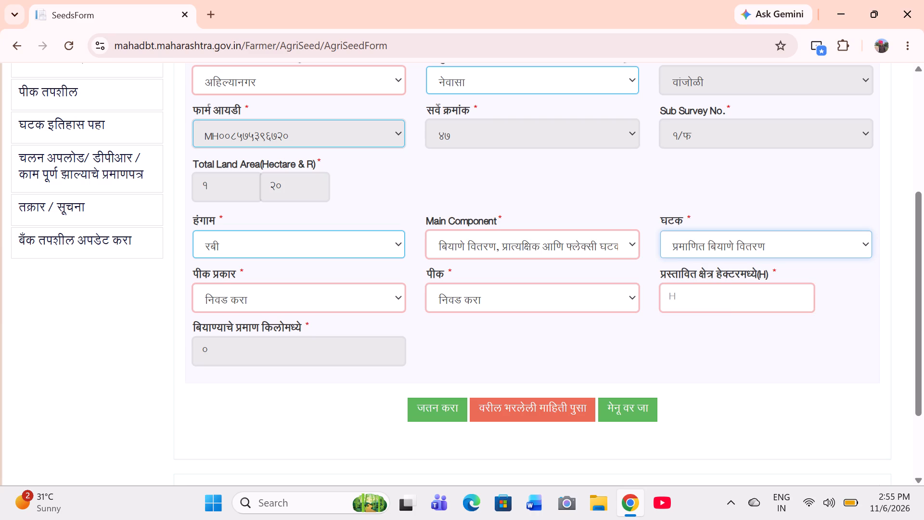
# Examine the crops (पीक) offered under the crop types गळीतधान्य, पौष्टिक तृणधान्य and भरडधान्य (मका) without choosing a crop.
pyautogui.click(376, 291)
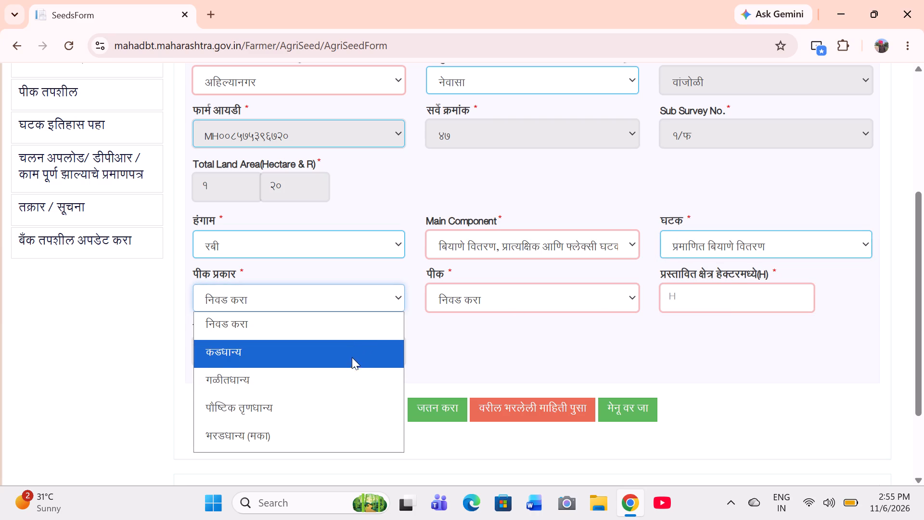
pyautogui.click(345, 376)
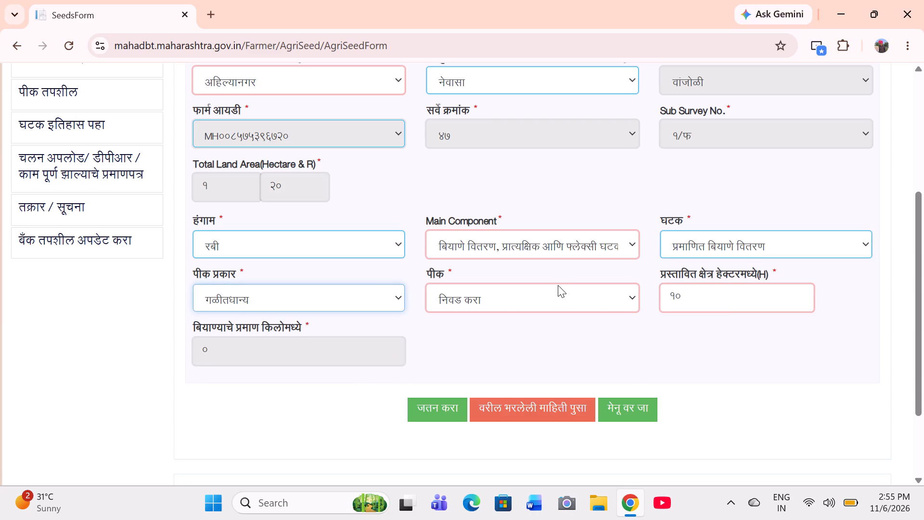
pyautogui.click(557, 288)
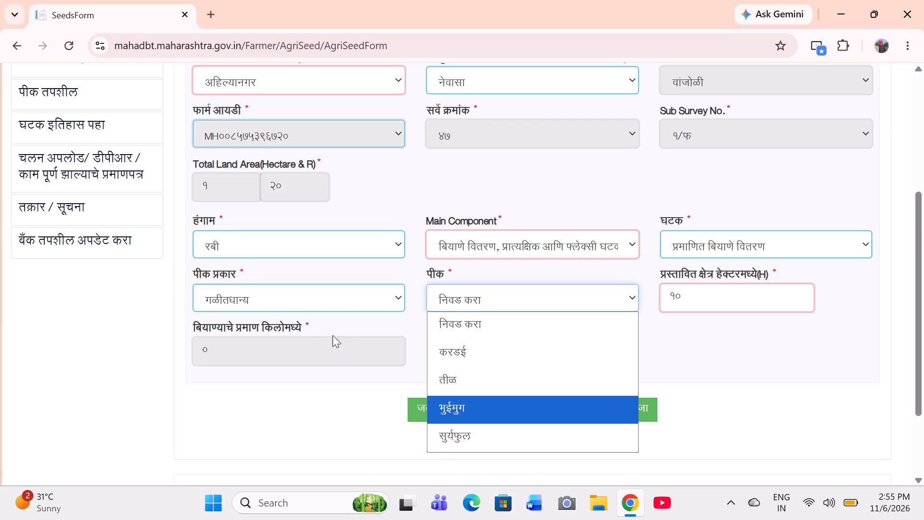
pyautogui.click(356, 302)
pyautogui.click(312, 406)
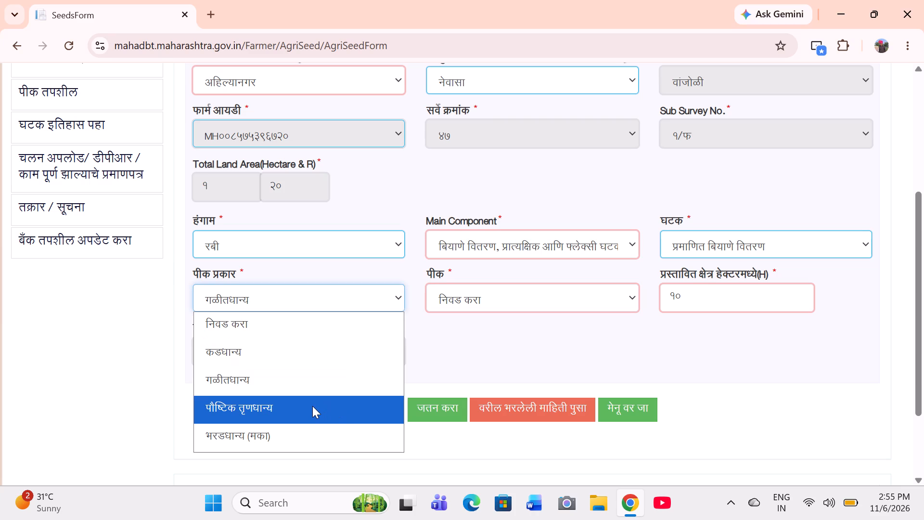
pyautogui.click(544, 298)
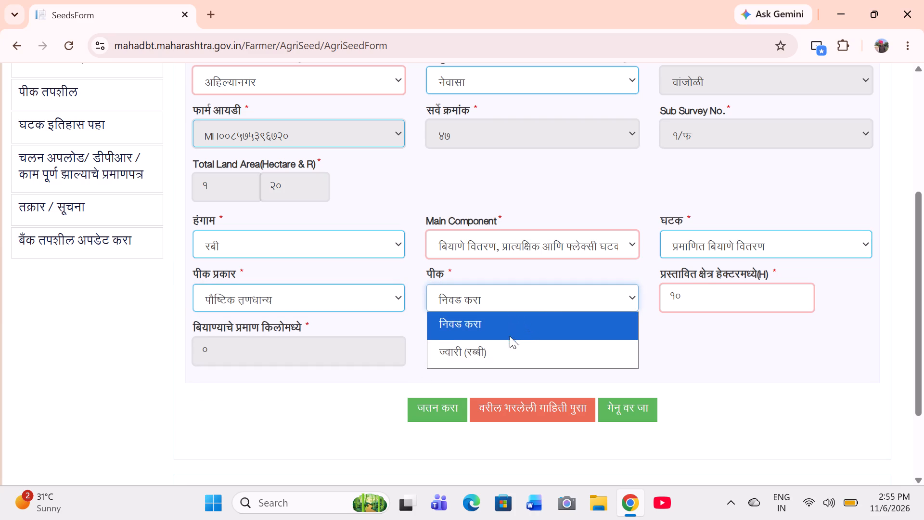
pyautogui.click(375, 288)
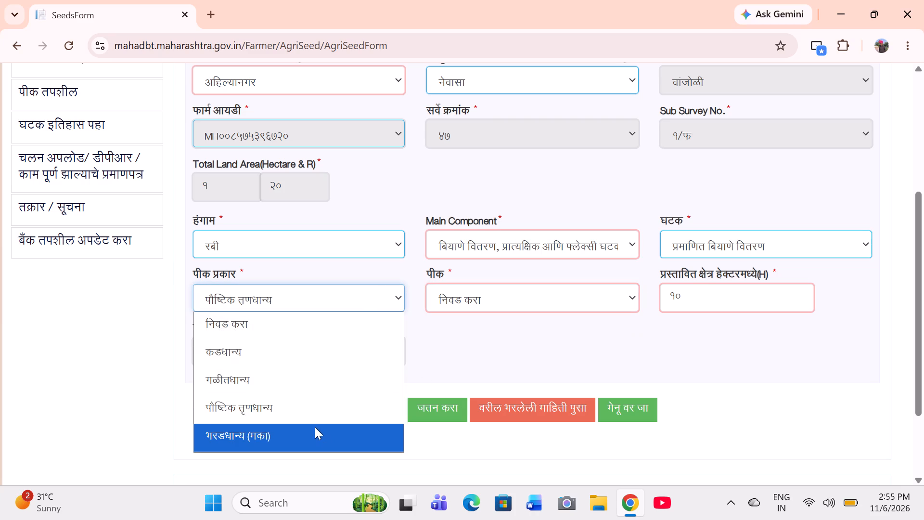
pyautogui.click(315, 428)
pyautogui.click(520, 300)
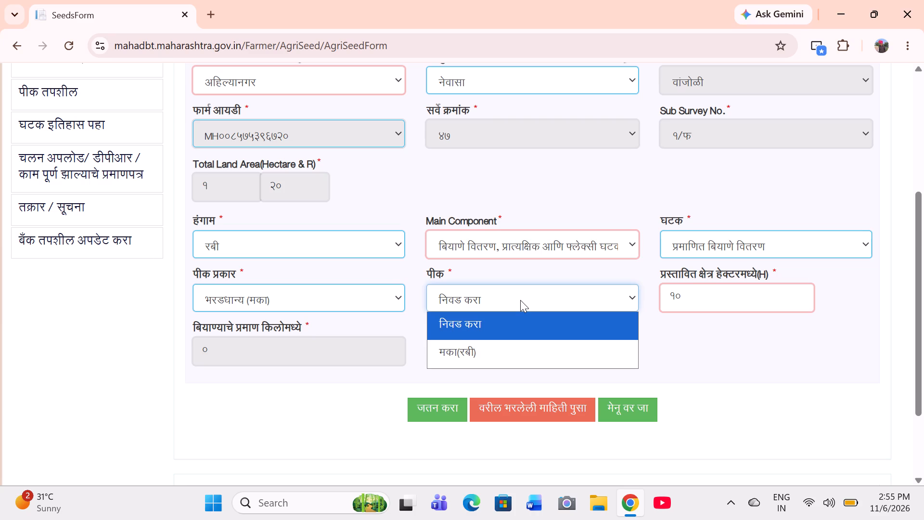
pyautogui.click(350, 297)
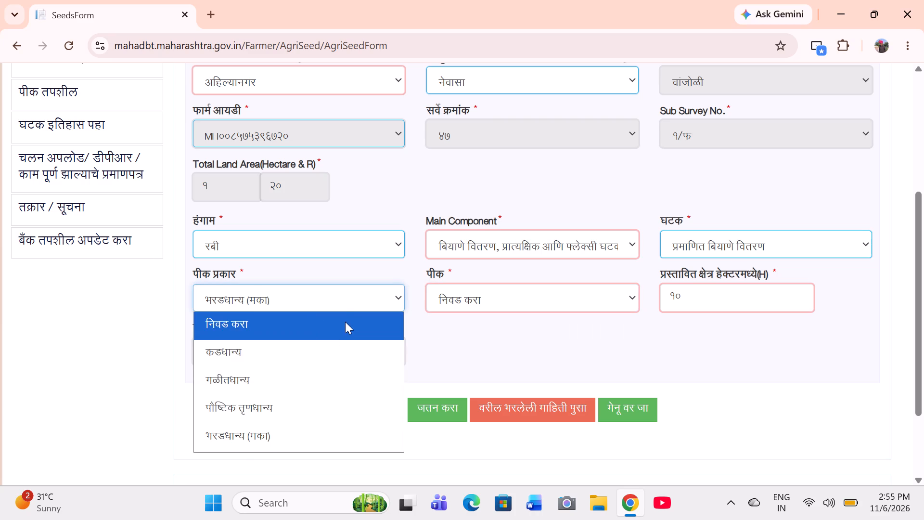
pyautogui.click(334, 376)
pyautogui.click(499, 292)
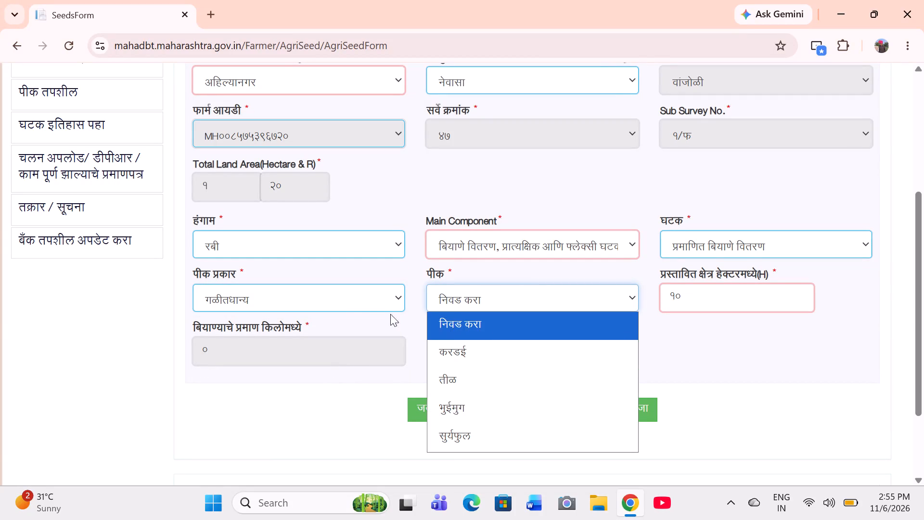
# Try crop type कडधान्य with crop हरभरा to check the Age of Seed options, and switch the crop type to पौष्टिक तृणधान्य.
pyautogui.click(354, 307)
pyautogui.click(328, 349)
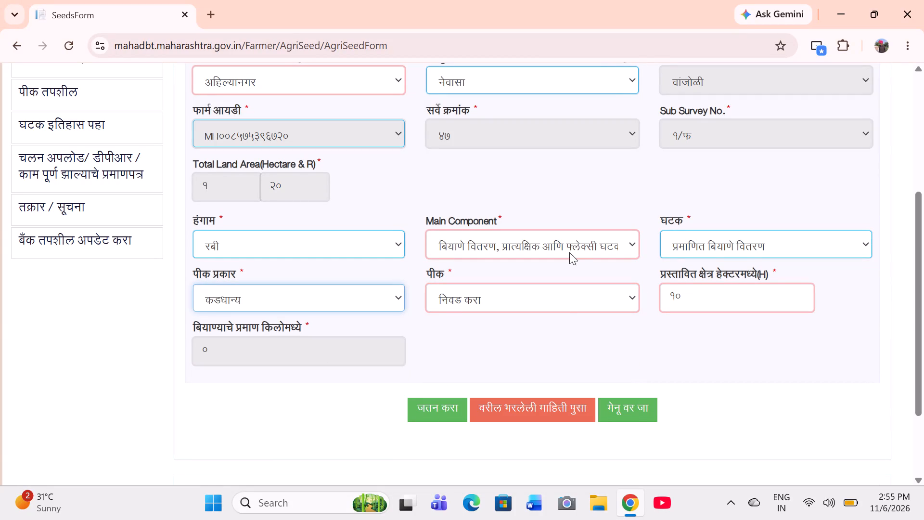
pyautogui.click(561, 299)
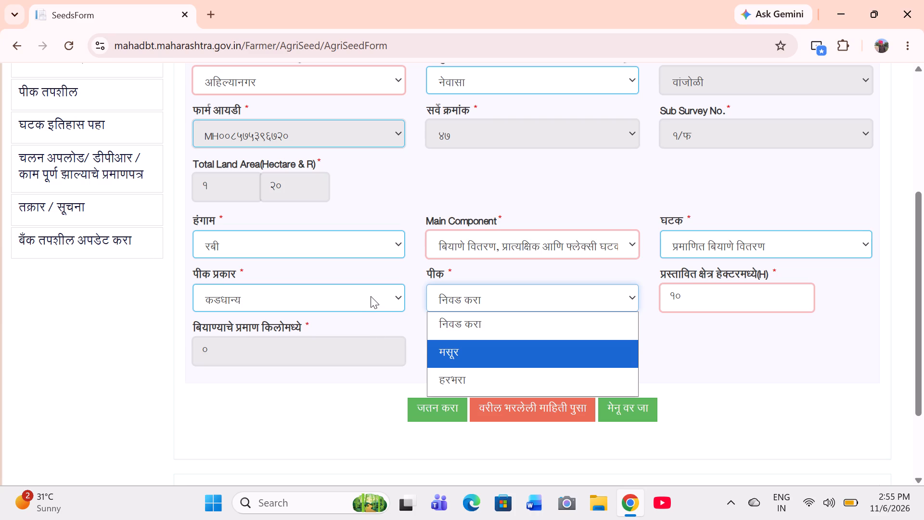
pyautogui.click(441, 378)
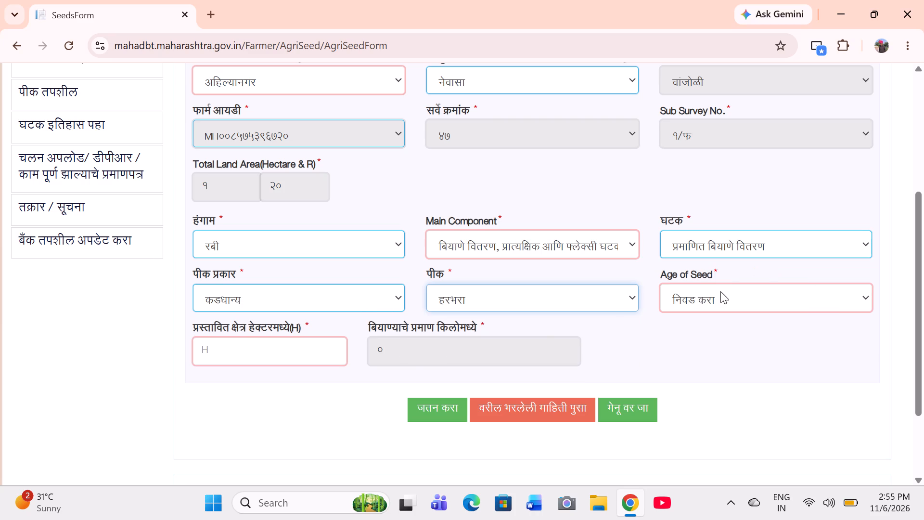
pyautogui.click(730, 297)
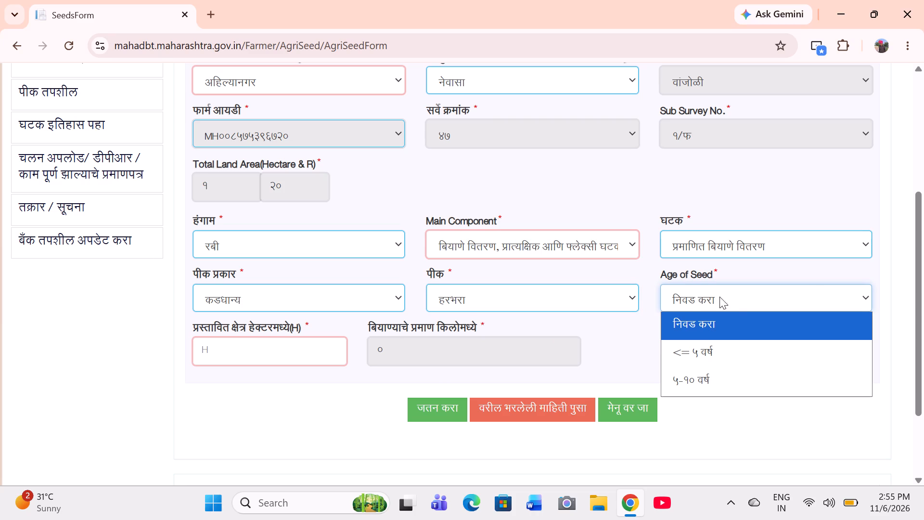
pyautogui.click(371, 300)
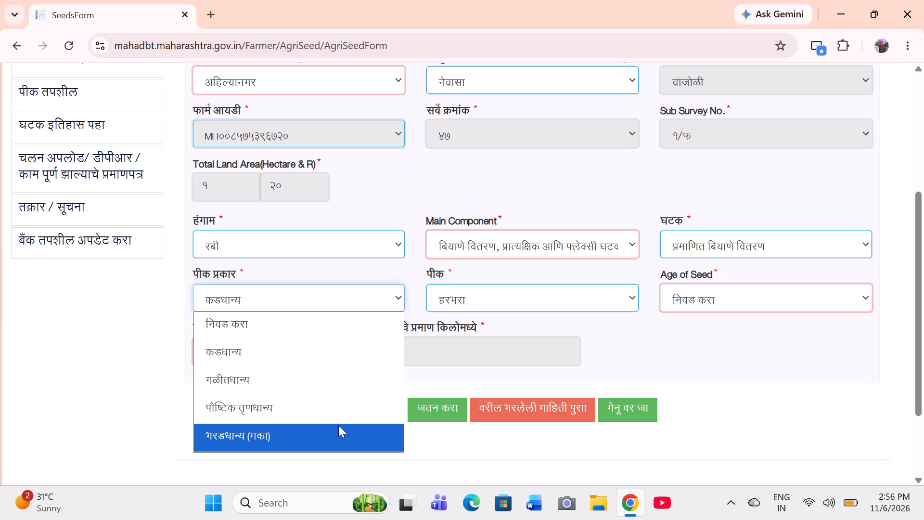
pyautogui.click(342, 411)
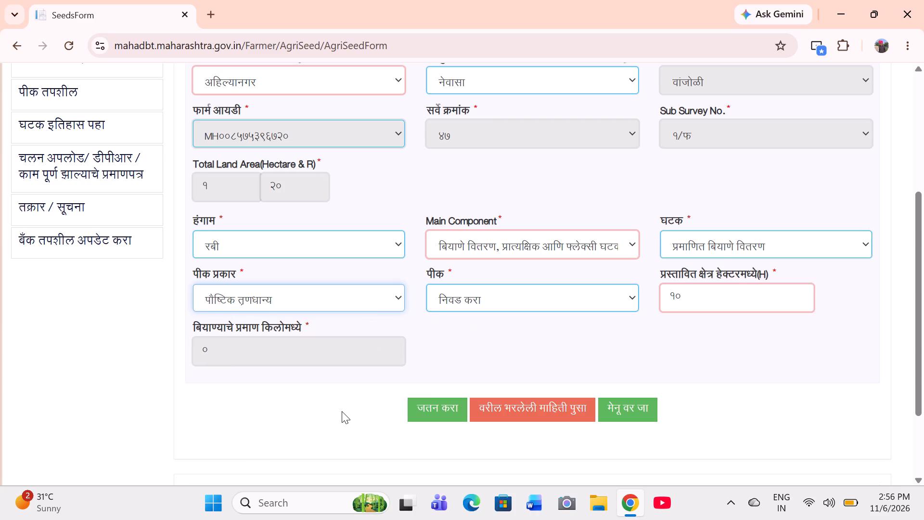
# Set the crop type (पीक प्रकार) to कडधान्य, the crop (पीक) to हरभरा and Age of Seed to <= ५ वर्ष.
pyautogui.click(352, 297)
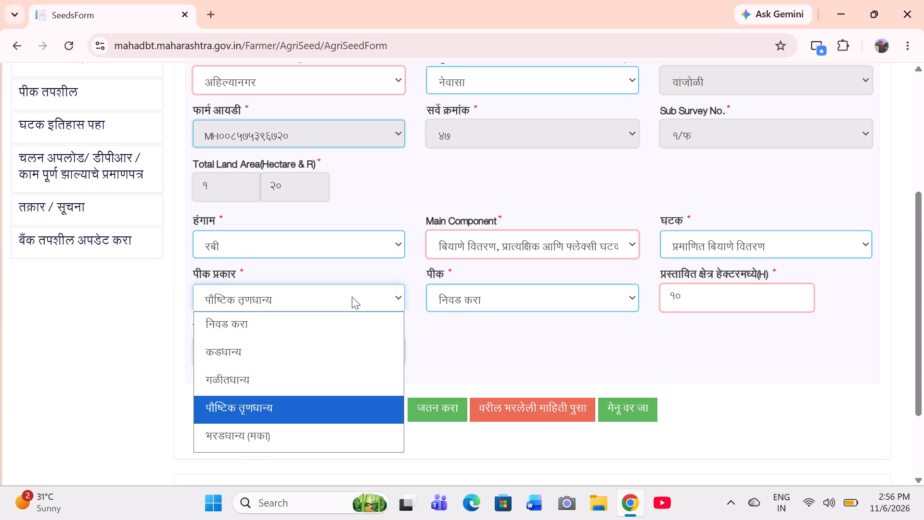
pyautogui.click(333, 346)
pyautogui.click(473, 310)
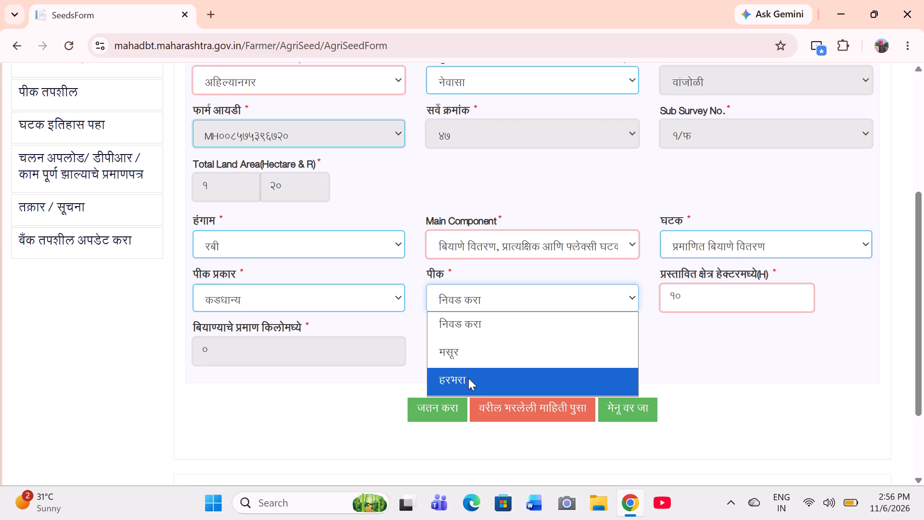
pyautogui.click(468, 378)
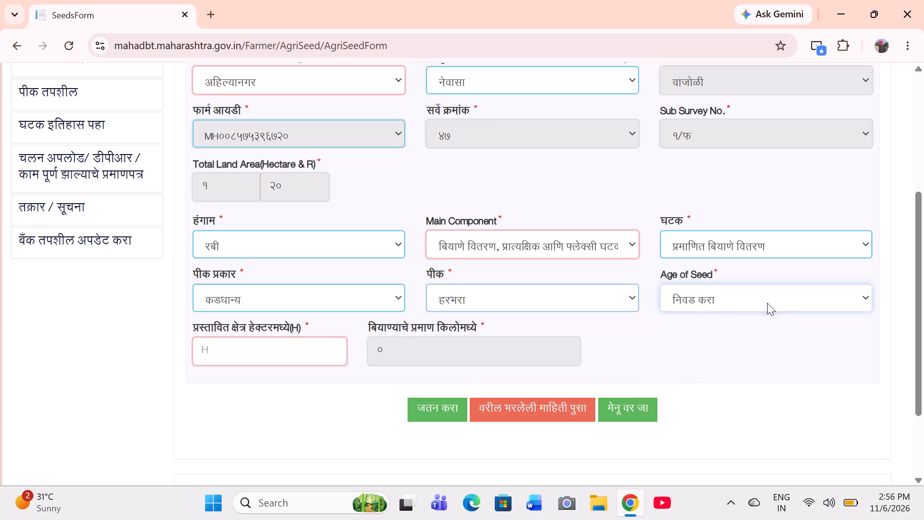
pyautogui.click(767, 303)
pyautogui.click(750, 352)
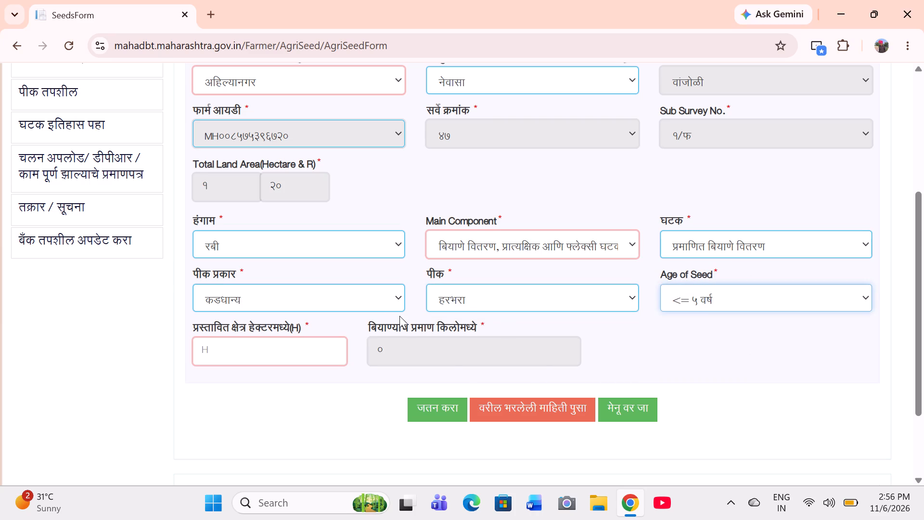
# Set the proposed area in hectares (प्रस्तावित क्षेत्र) to 1.20 and let the form calculate the seed quantity in kilograms.
pyautogui.click(295, 352)
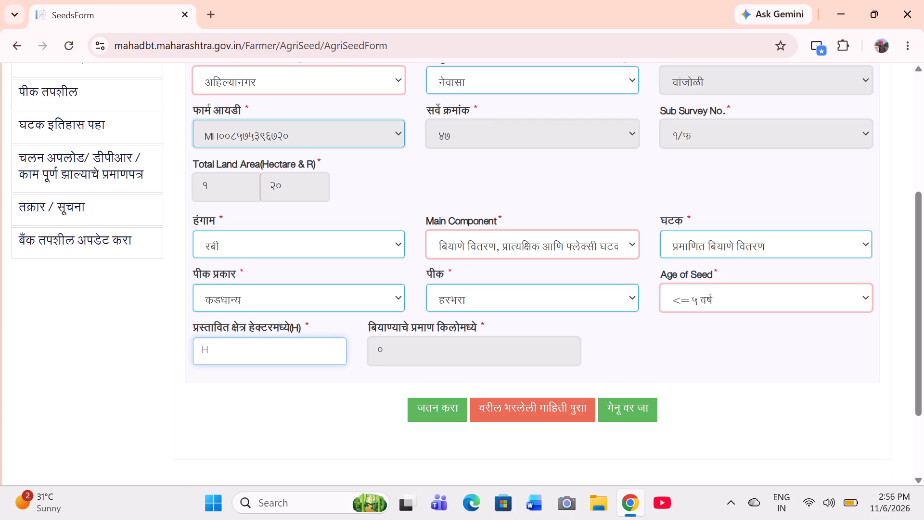
pyautogui.press('1')
pyautogui.write('.1')
pyautogui.press('BackSpace')
pyautogui.write('20')
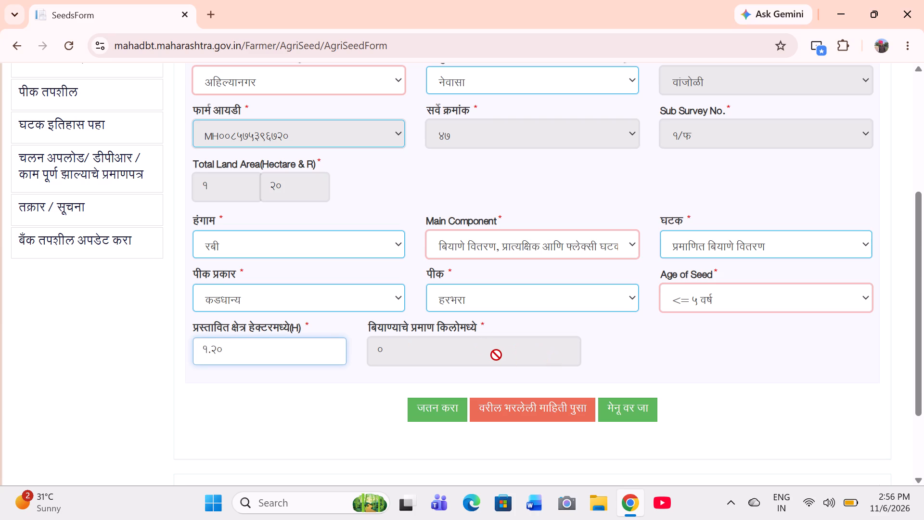
pyautogui.click(496, 355)
pyautogui.click(496, 355)
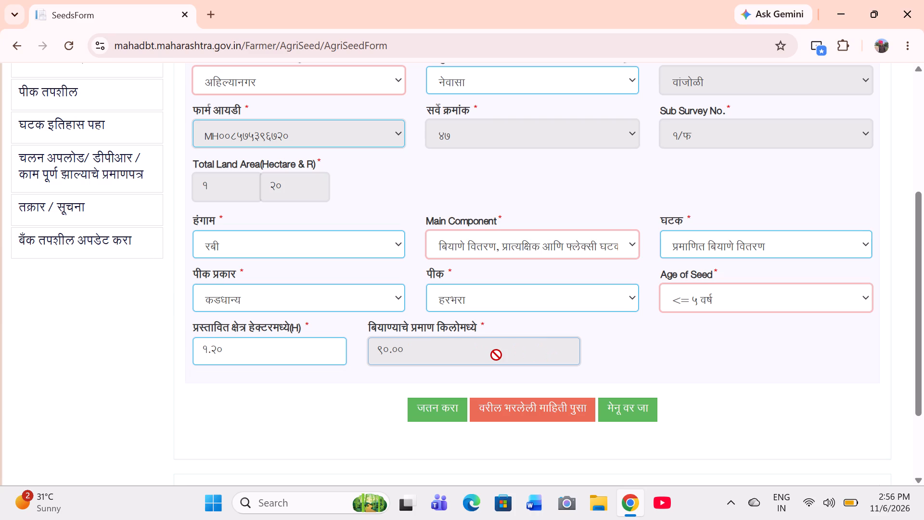
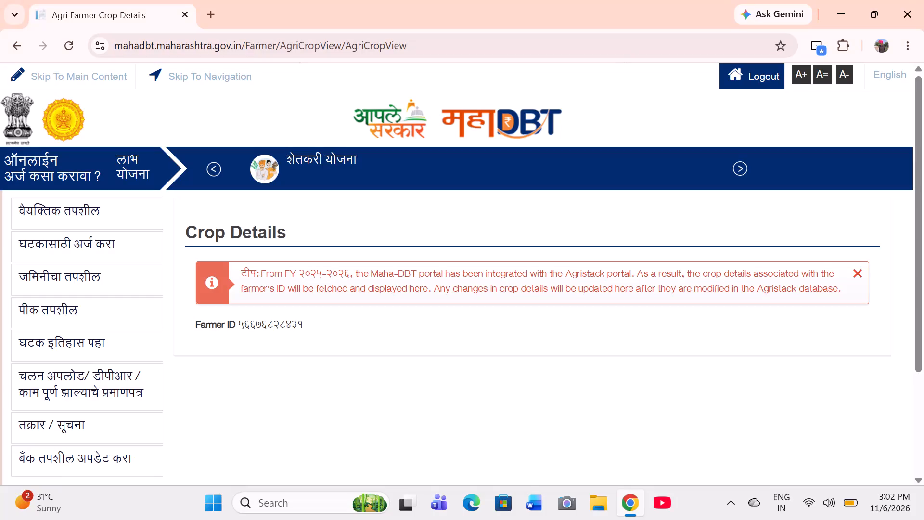
# Dismiss the note on the crop details page (पीक तपशील) and review the plot and ownership information under जमिनीचा तपशील.
pyautogui.click(856, 274)
pyautogui.hscroll(1, 488, 392)
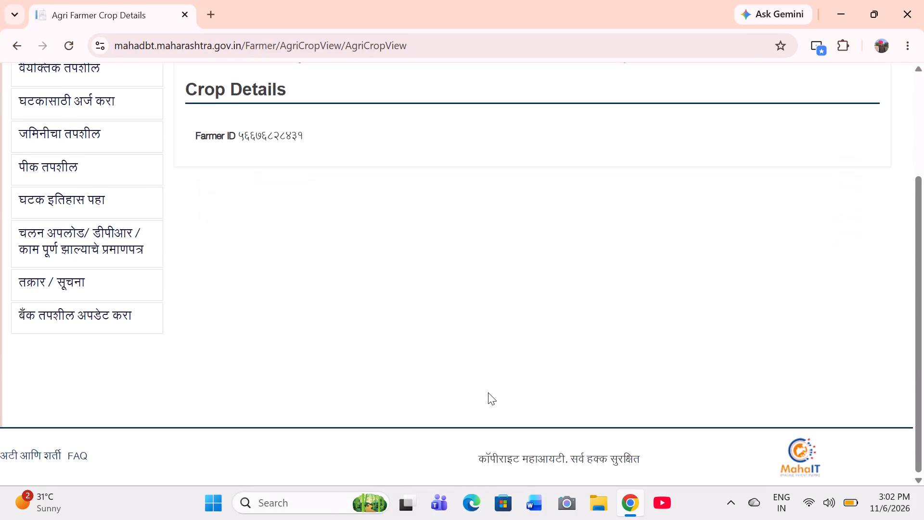
pyautogui.hscroll(1, 488, 392)
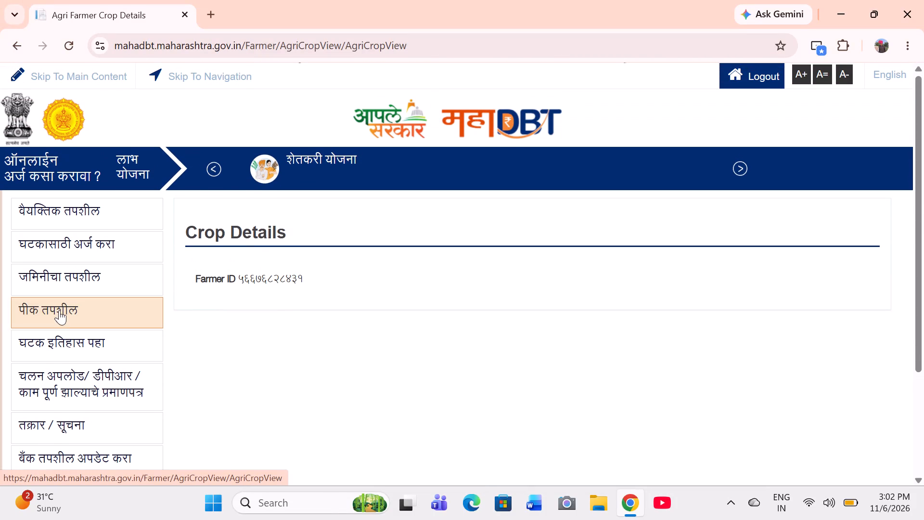
pyautogui.click(59, 310)
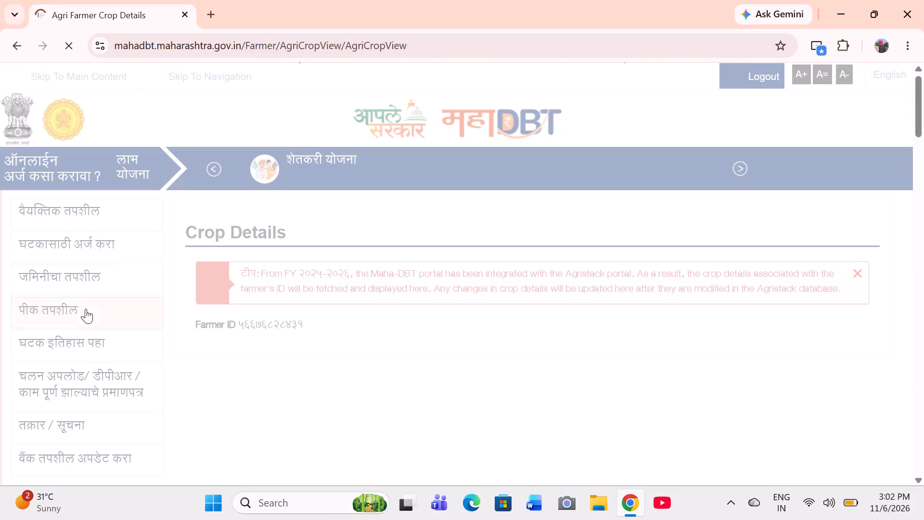
pyautogui.click(76, 277)
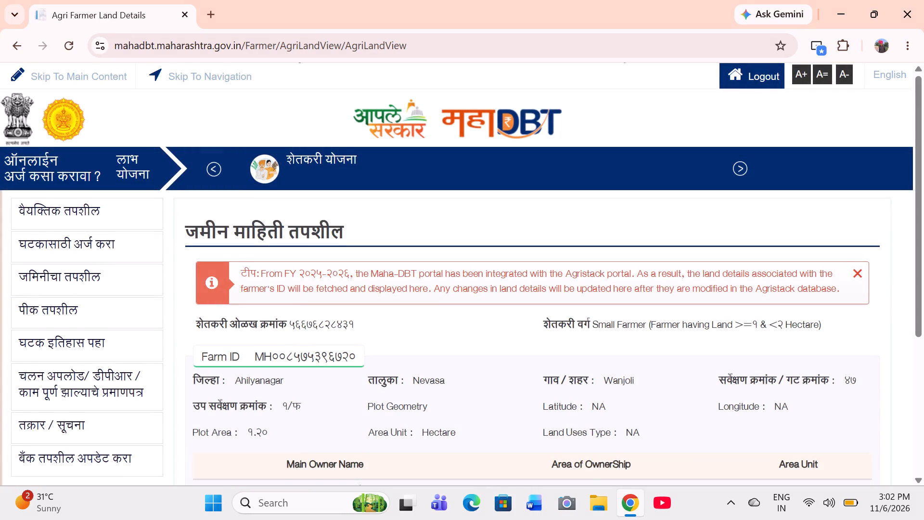
pyautogui.hscroll(3, 326, 314)
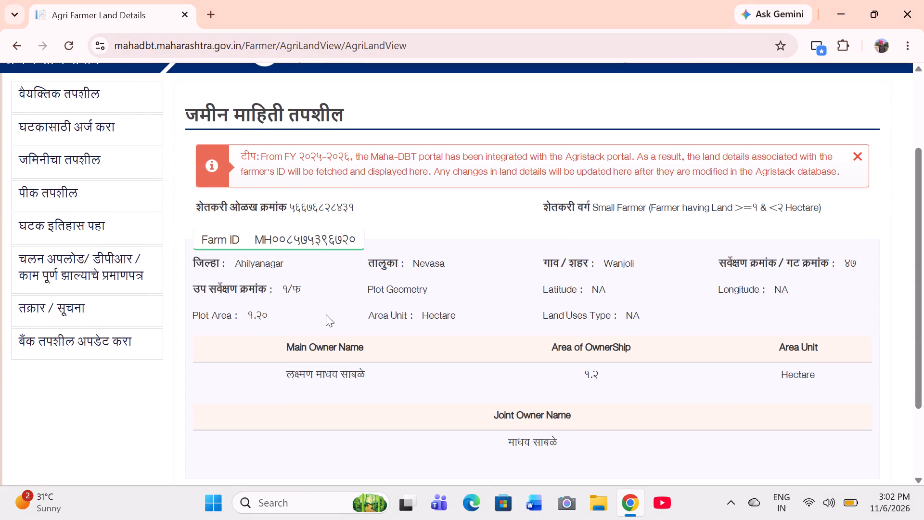
pyautogui.hscroll(1, 326, 314)
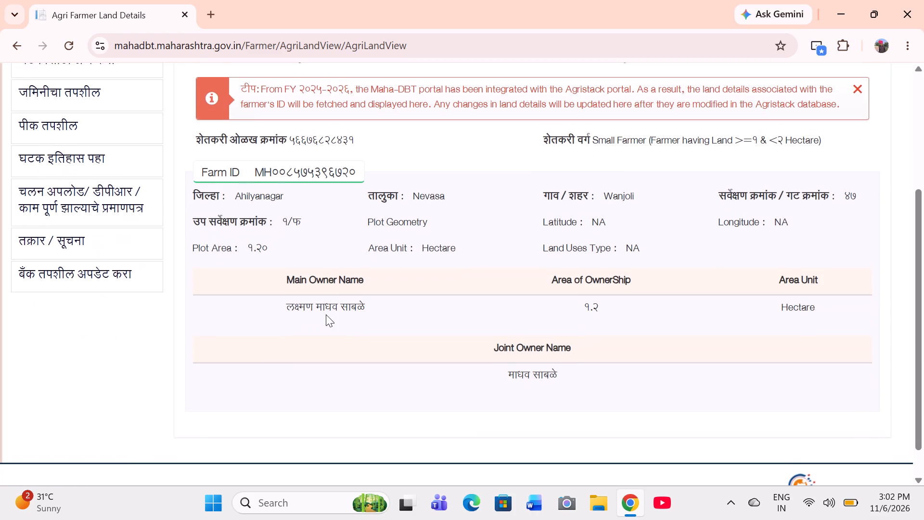
pyautogui.hscroll(1, 326, 314)
pyautogui.scroll(1, 326, 314)
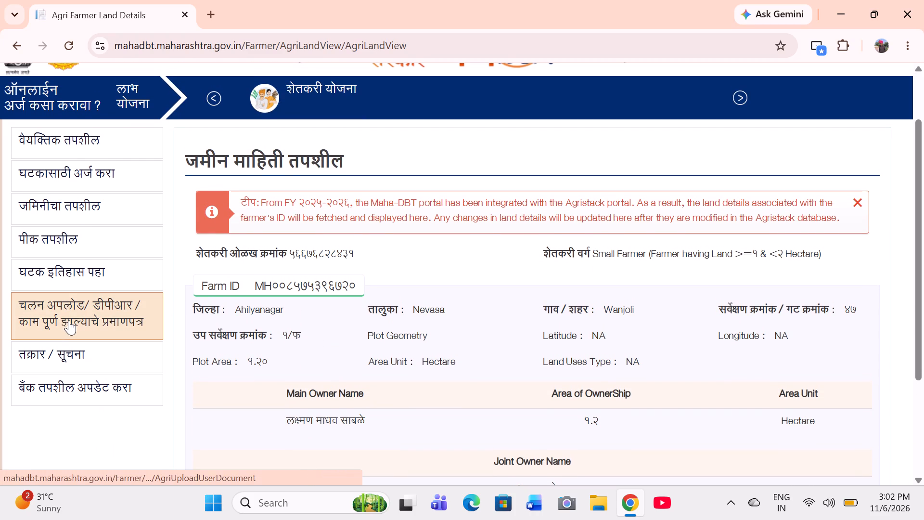
# Examine the document upload page under each option: वैयक्तिक कागदपत्रे, डीपीआर अपलोड करा and बील/ देयक.
pyautogui.click(69, 320)
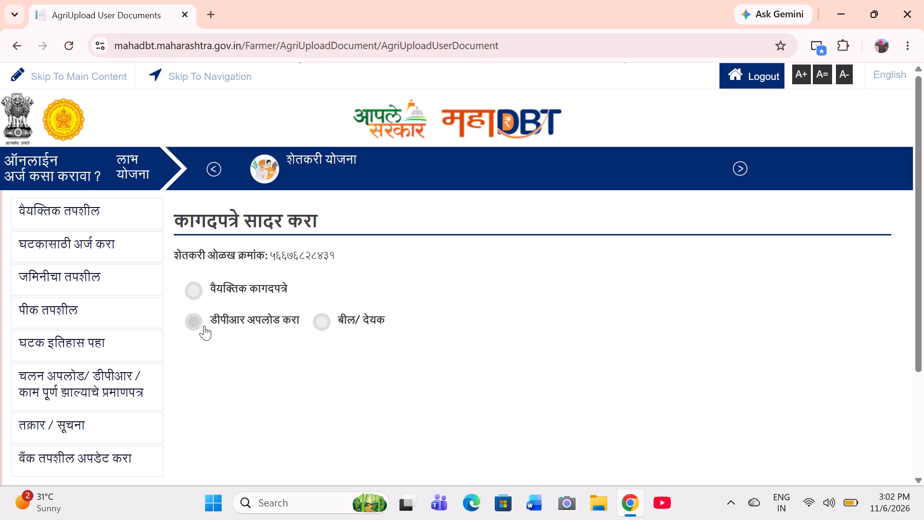
pyautogui.click(198, 287)
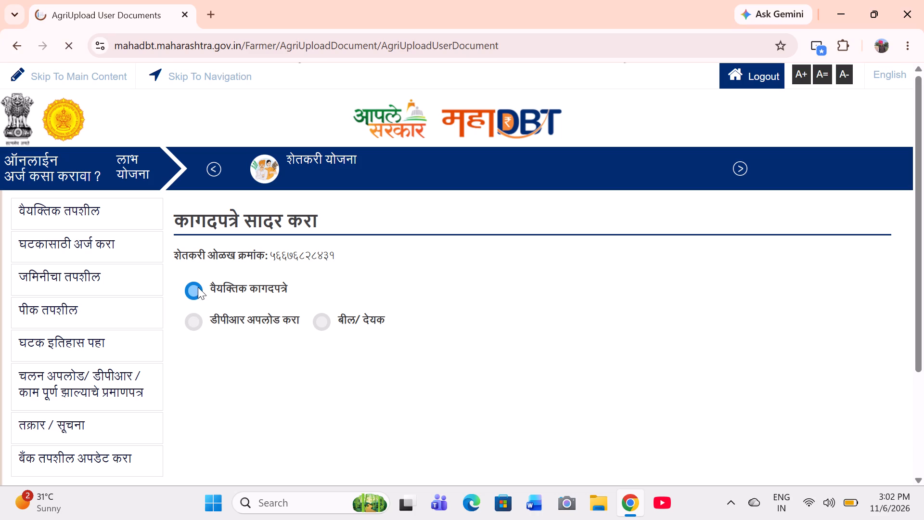
pyautogui.scroll(-2, 306, 313)
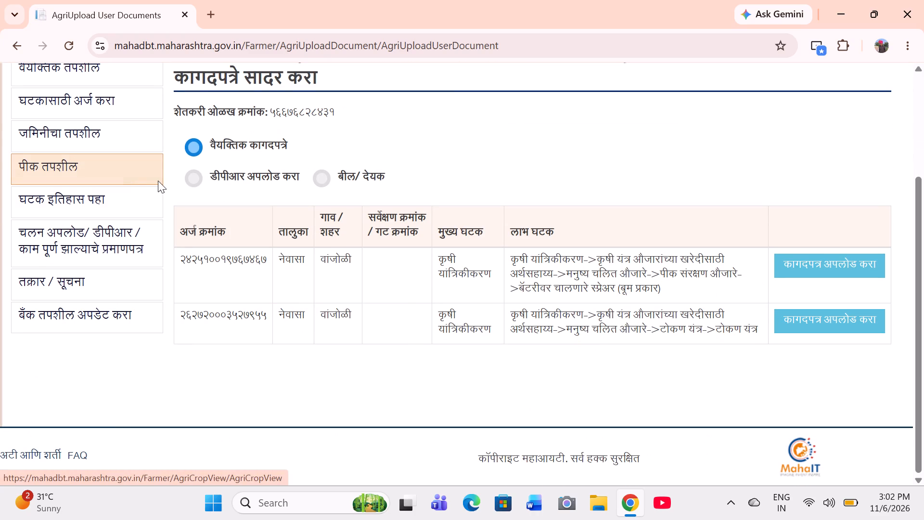
pyautogui.click(196, 178)
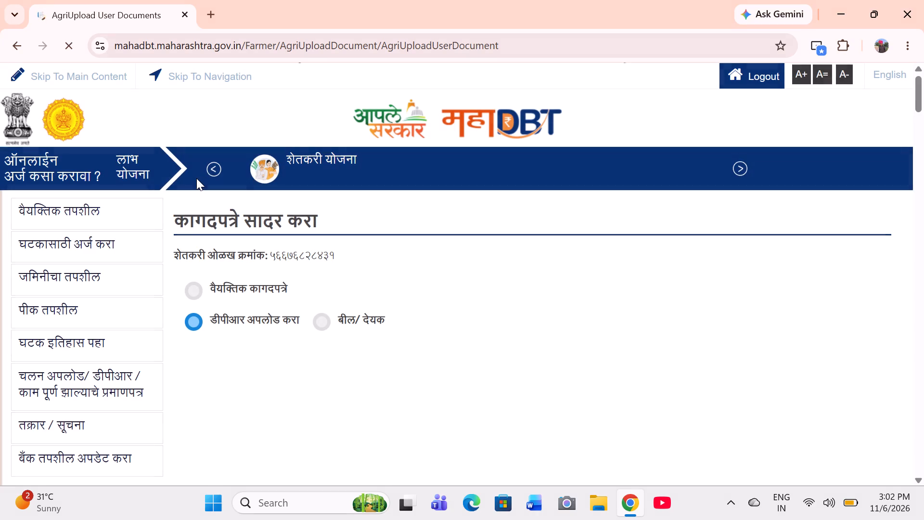
pyautogui.click(329, 322)
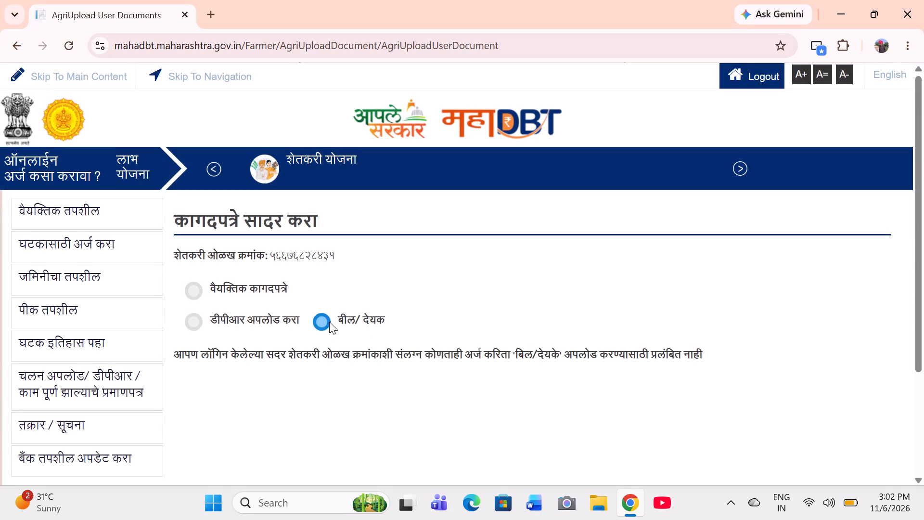
pyautogui.click(109, 277)
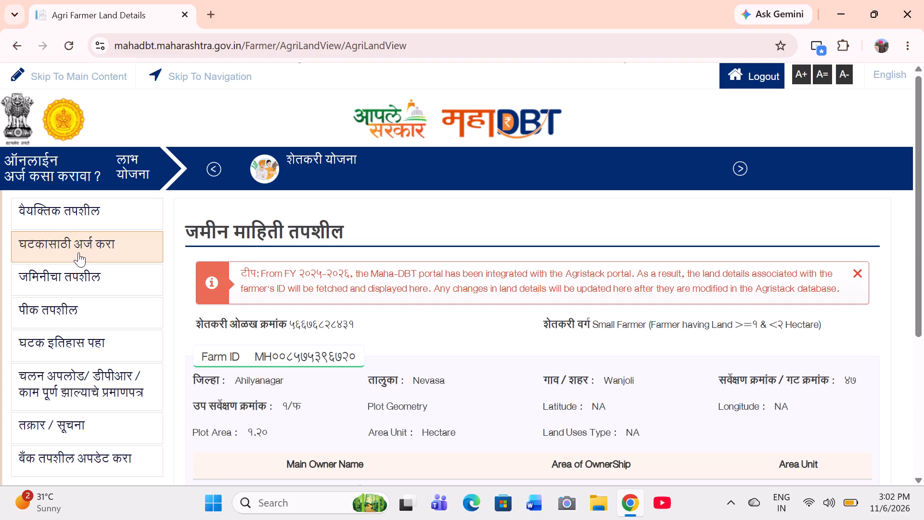
# Start submitting the application from घटकासाठी अर्ज करा and show the selected items for taluka नेवासा, including the हरभरा seed entry.
pyautogui.click(78, 252)
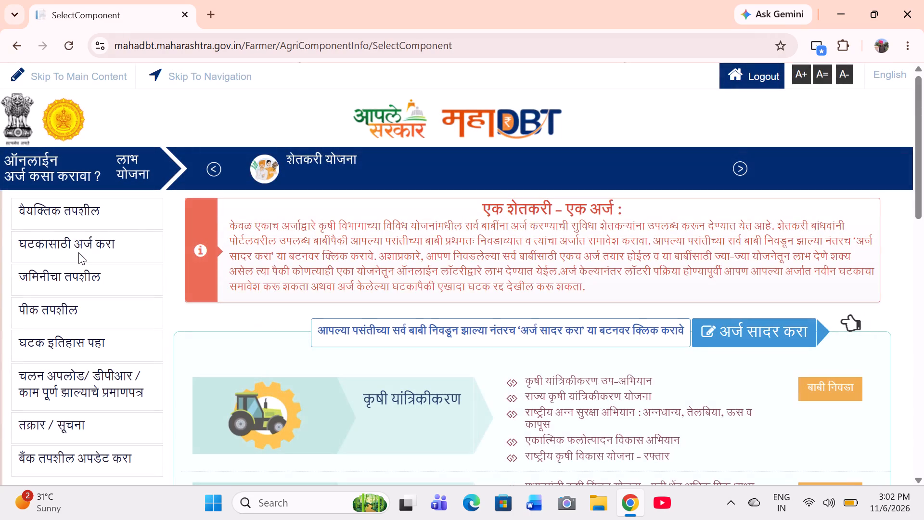
pyautogui.hscroll(2, 302, 302)
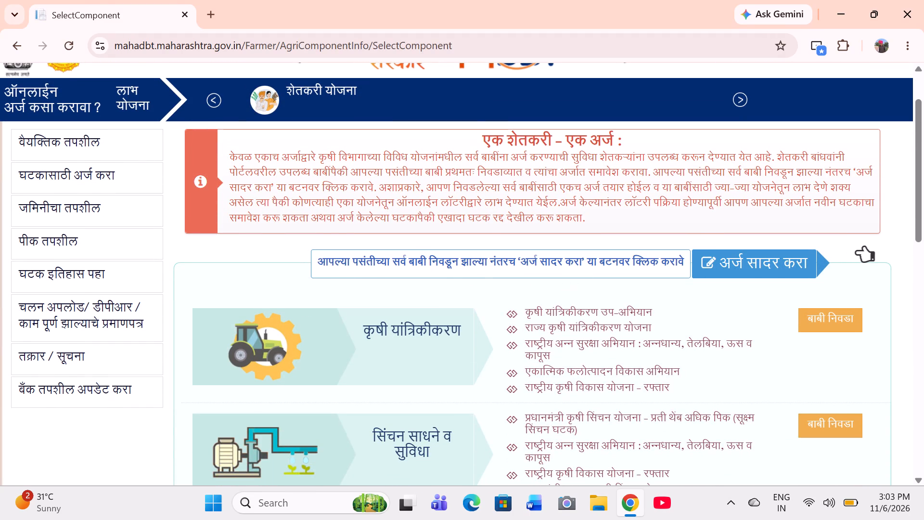
pyautogui.click(734, 263)
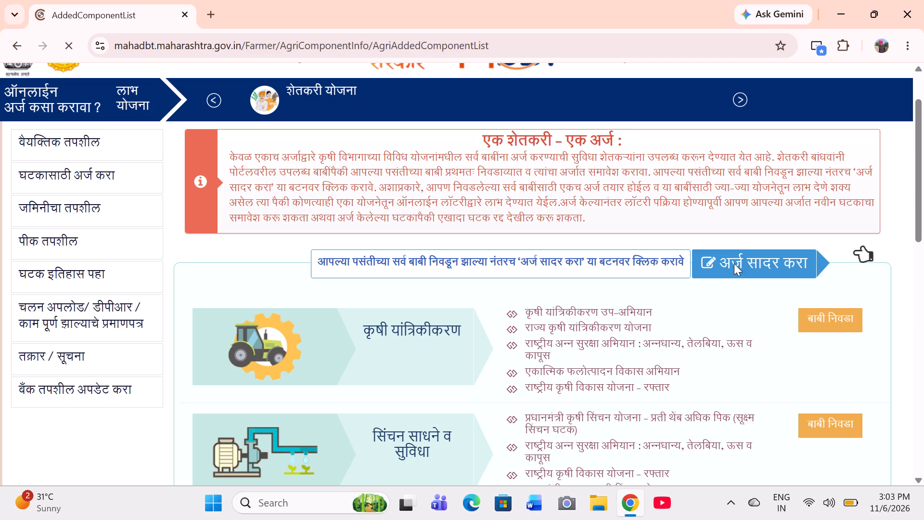
pyautogui.scroll(-1, 585, 329)
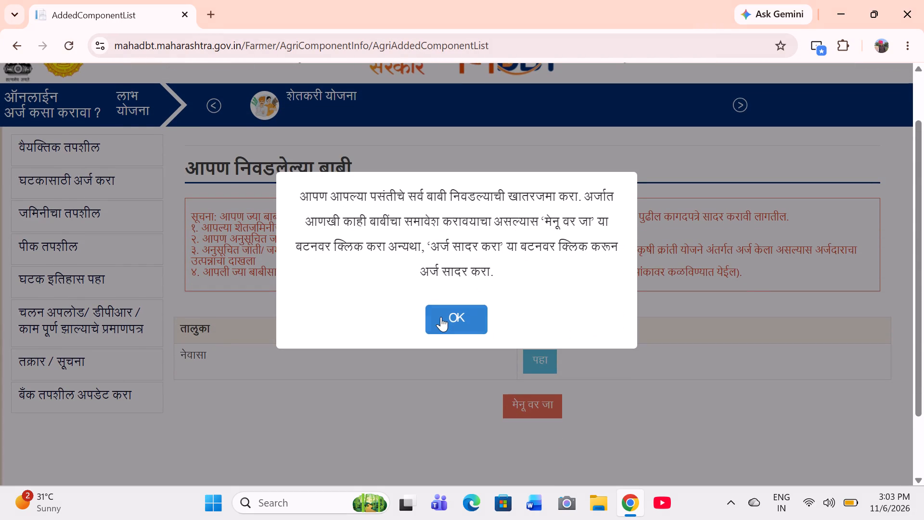
pyautogui.click(438, 317)
pyautogui.scroll(-1, 449, 305)
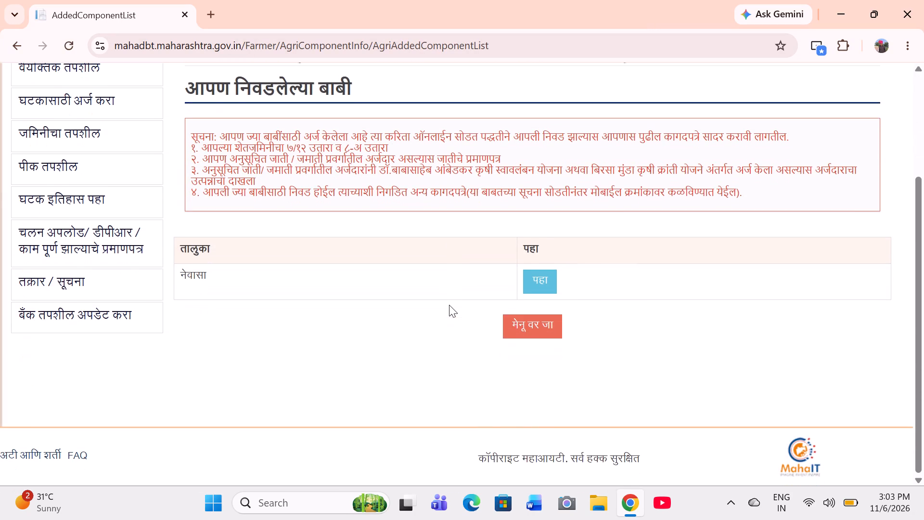
pyautogui.scroll(-1, 449, 305)
pyautogui.click(540, 280)
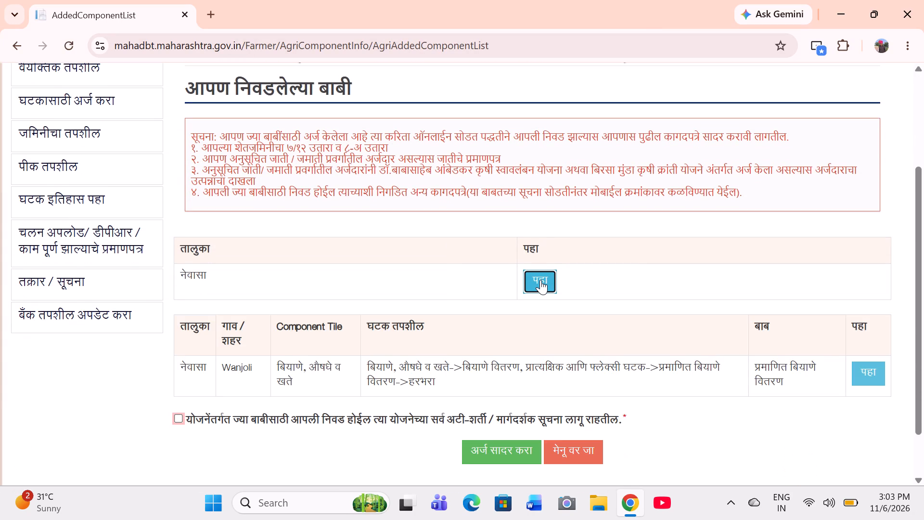
pyautogui.scroll(-2, 540, 280)
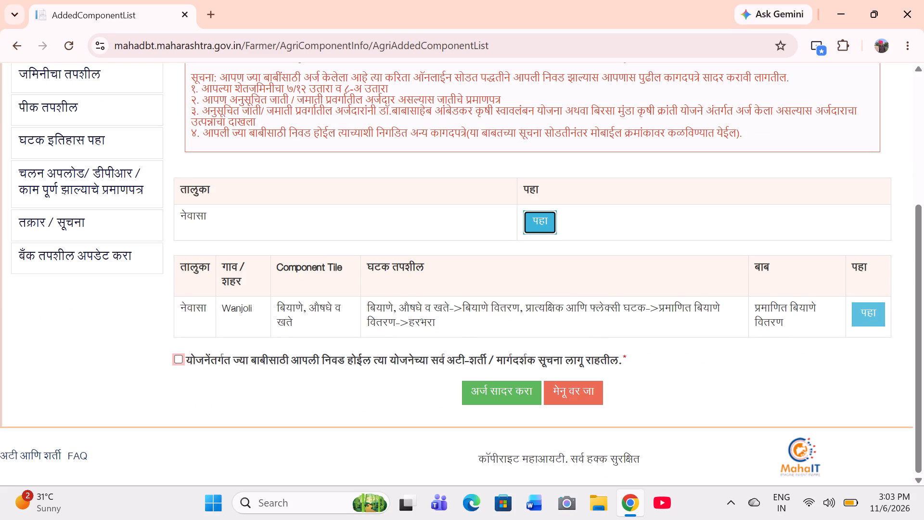
pyautogui.click(874, 312)
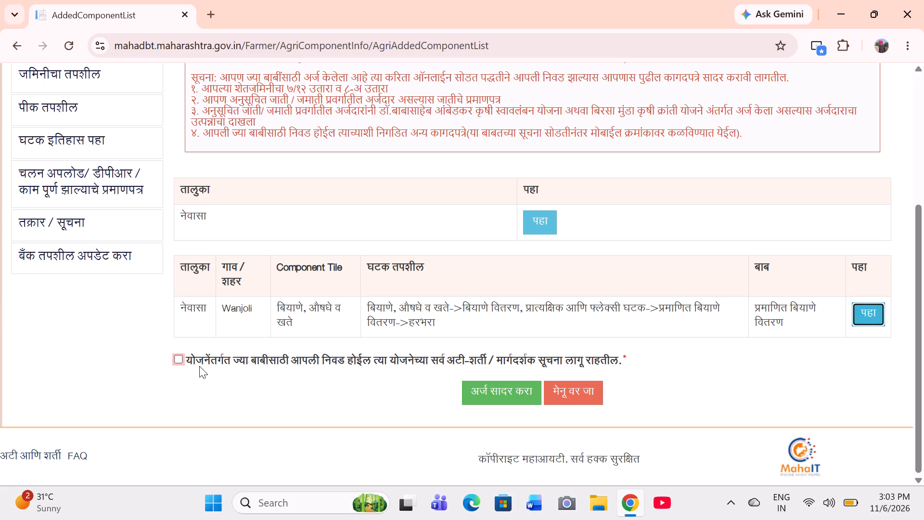
# Accept the scheme terms and conditions and submit the application for certified हरभरा seed distribution.
pyautogui.click(175, 362)
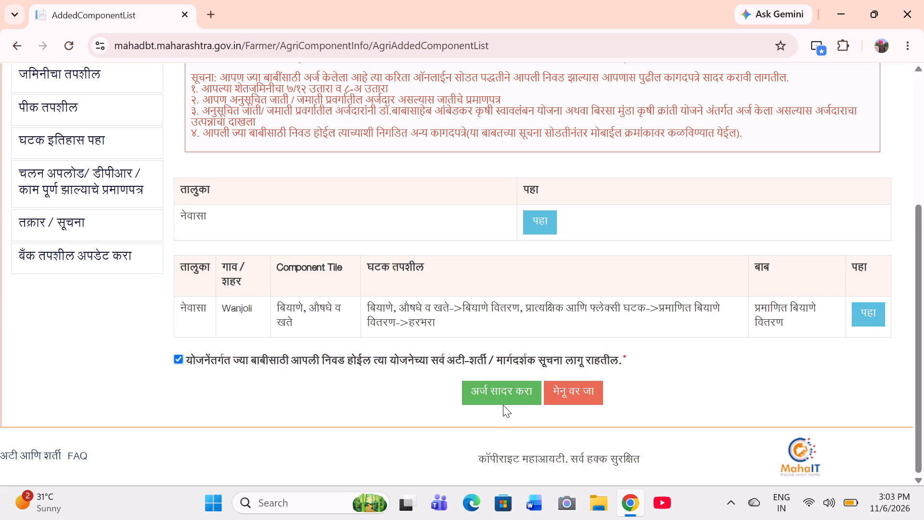
pyautogui.click(503, 390)
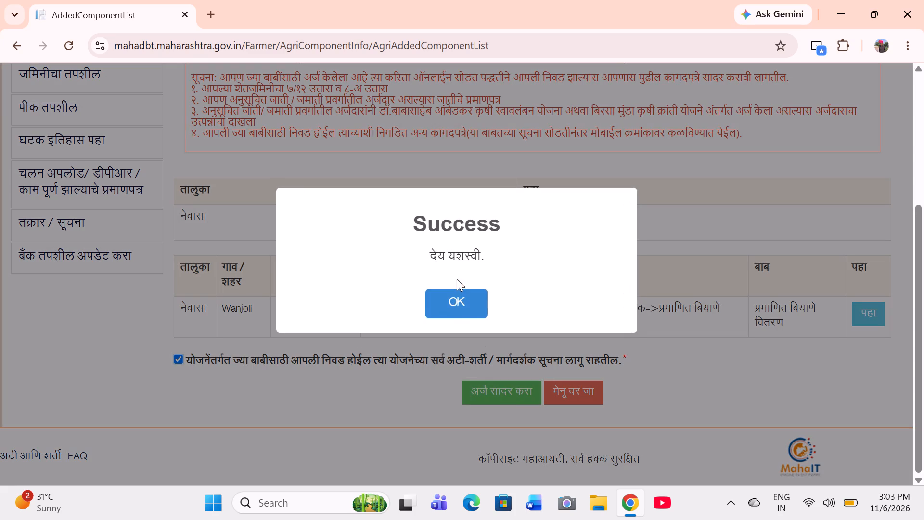
pyautogui.click(457, 302)
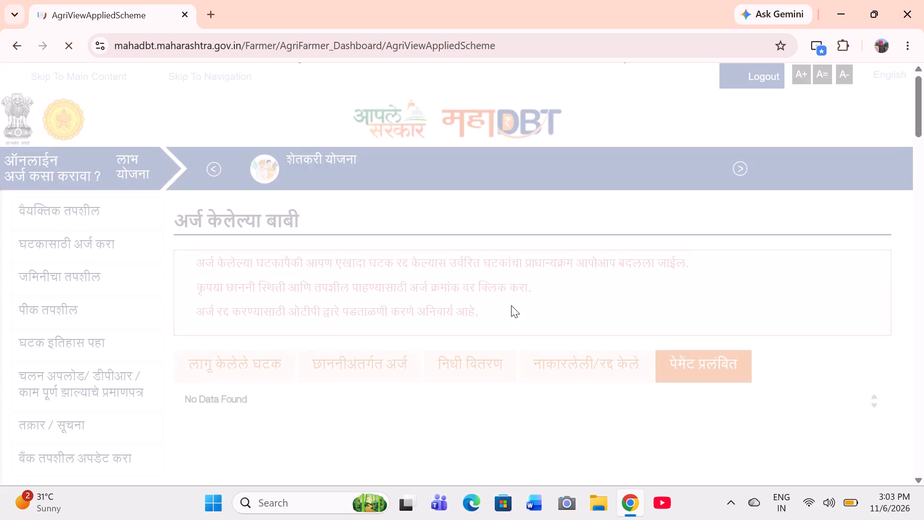
# Open the submitted हरभरा seed application from the applied components and review its personal information and farm land details.
pyautogui.scroll(-3, 584, 324)
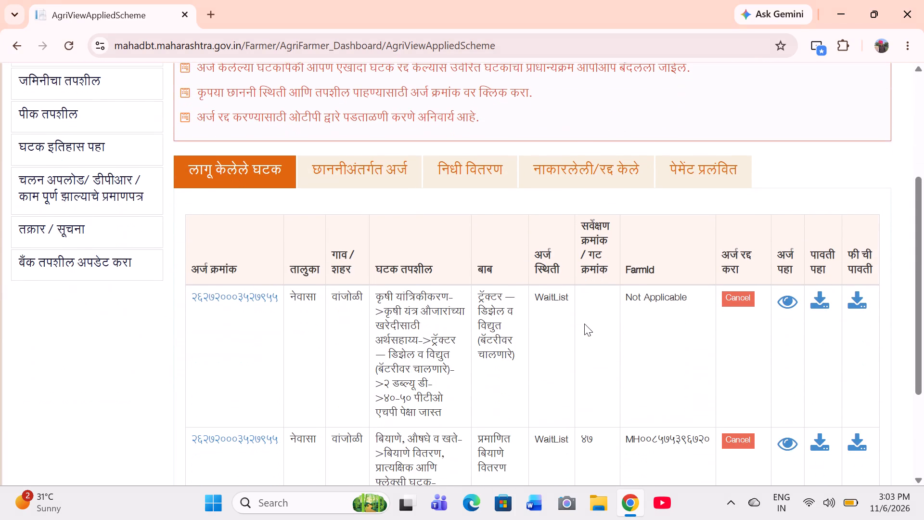
pyautogui.scroll(-3, 584, 324)
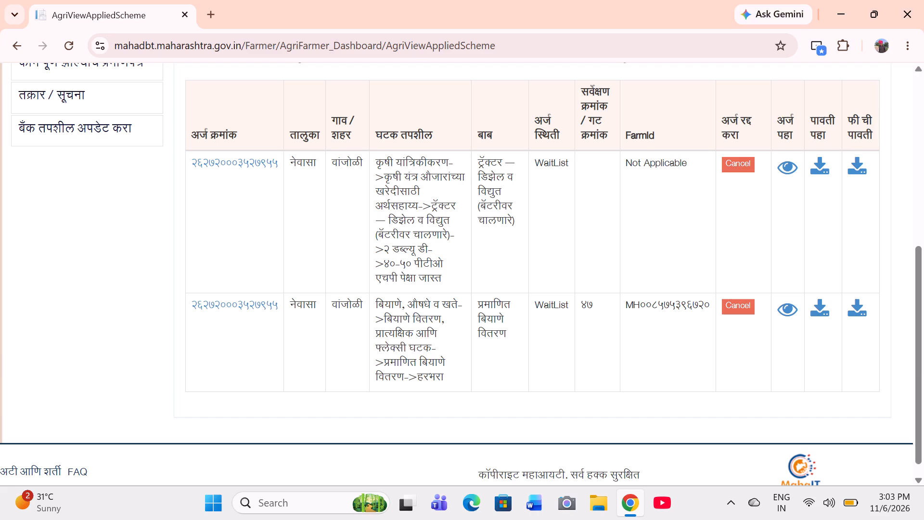
pyautogui.click(786, 307)
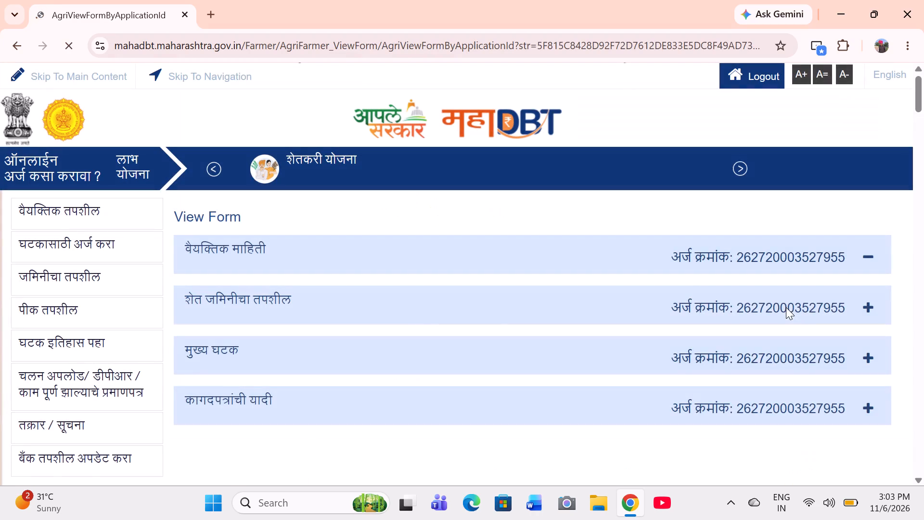
pyautogui.scroll(-3, 569, 352)
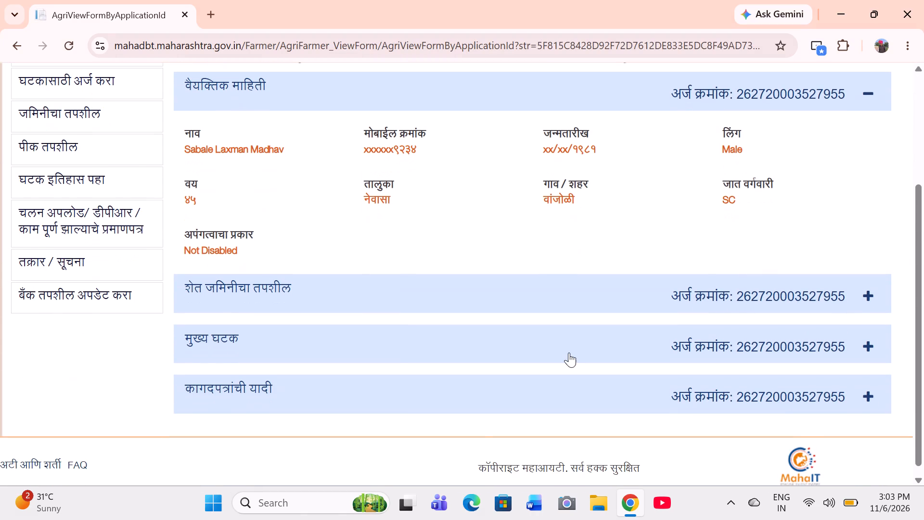
pyautogui.hscroll(1, 569, 352)
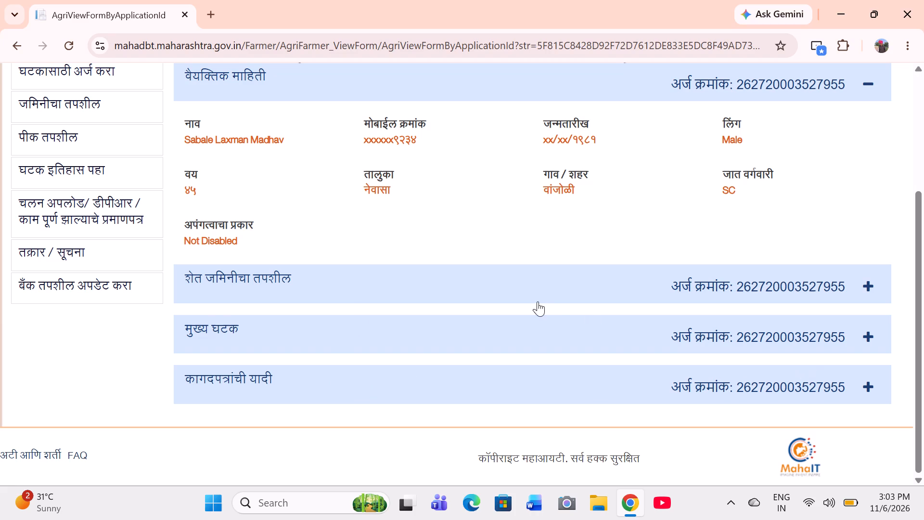
pyautogui.hscroll(1, 535, 259)
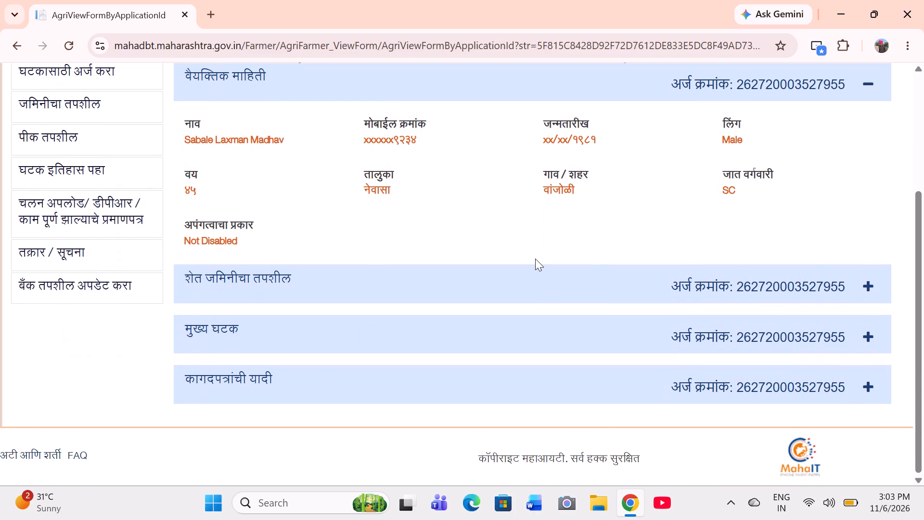
pyautogui.click(811, 278)
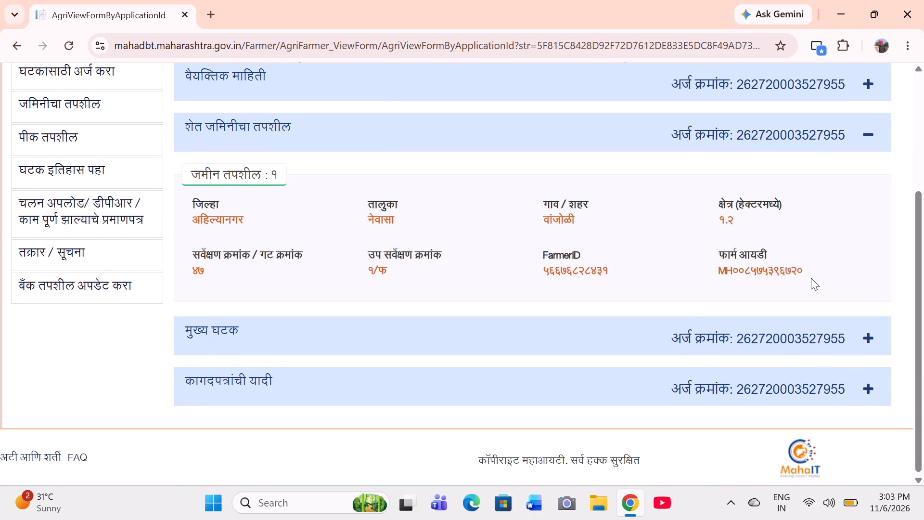
pyautogui.scroll(1, 803, 267)
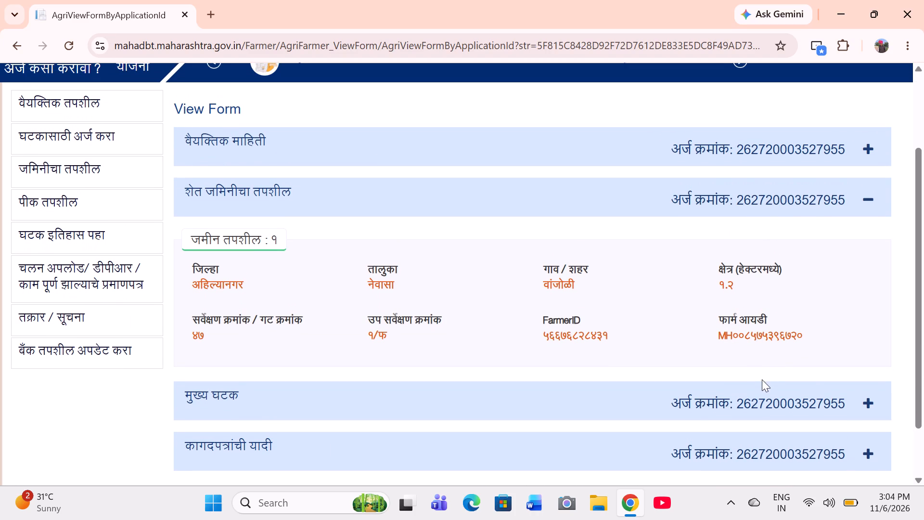
# Review the application's main component (मुख्य घटक) with its seed details, and open its document list (कागदपत्रांची यादी).
pyautogui.click(739, 408)
pyautogui.scroll(-2, 739, 408)
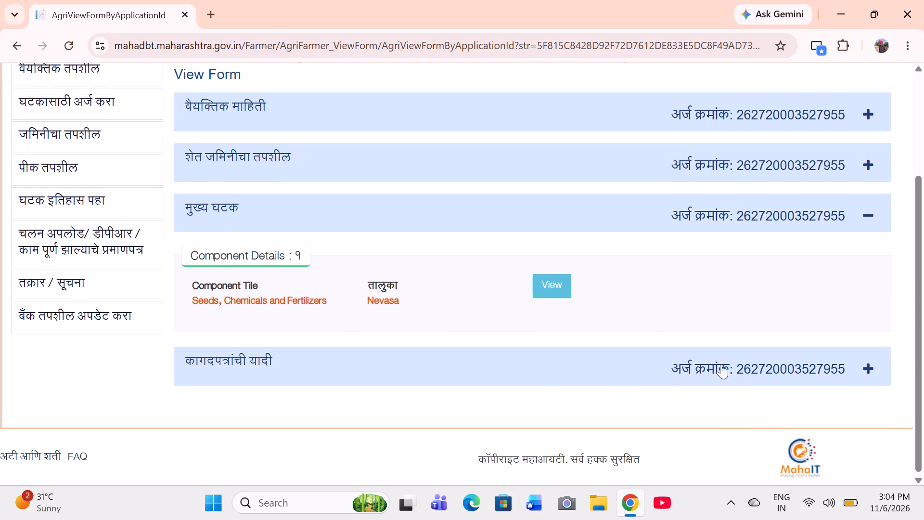
pyautogui.moveTo(588, 284); pyautogui.dragTo(563, 279)
pyautogui.click(563, 279)
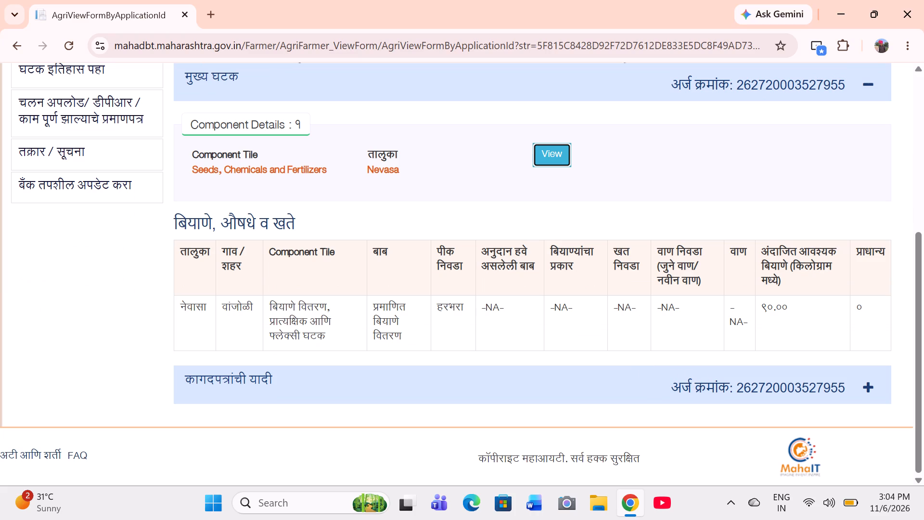
pyautogui.hscroll(-2, 621, 301)
pyautogui.click(773, 392)
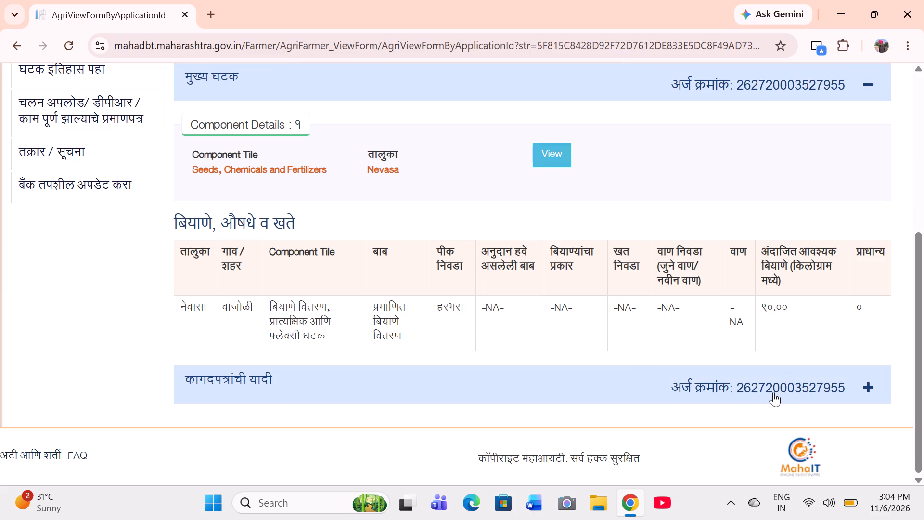
# Examine the बियाणे, औषधे व खते table and the document list (कागदपत्रांची यादी), leaving the document list collapsed.
pyautogui.scroll(-2, 543, 349)
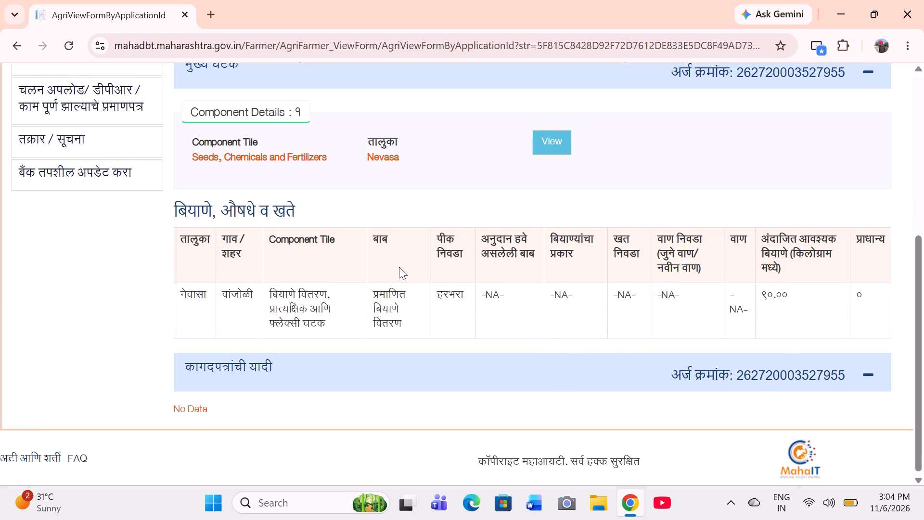
pyautogui.hscroll(1, 399, 267)
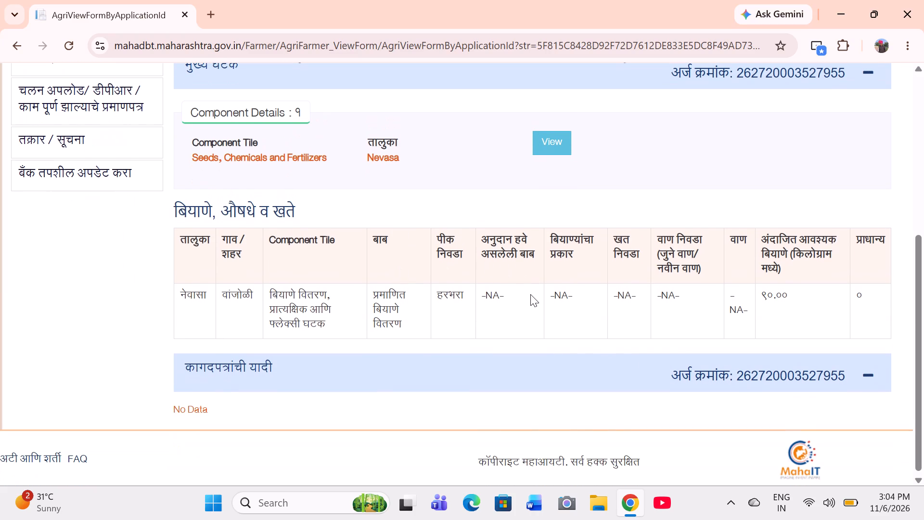
pyautogui.scroll(-1, 530, 294)
pyautogui.hscroll(-2, 530, 294)
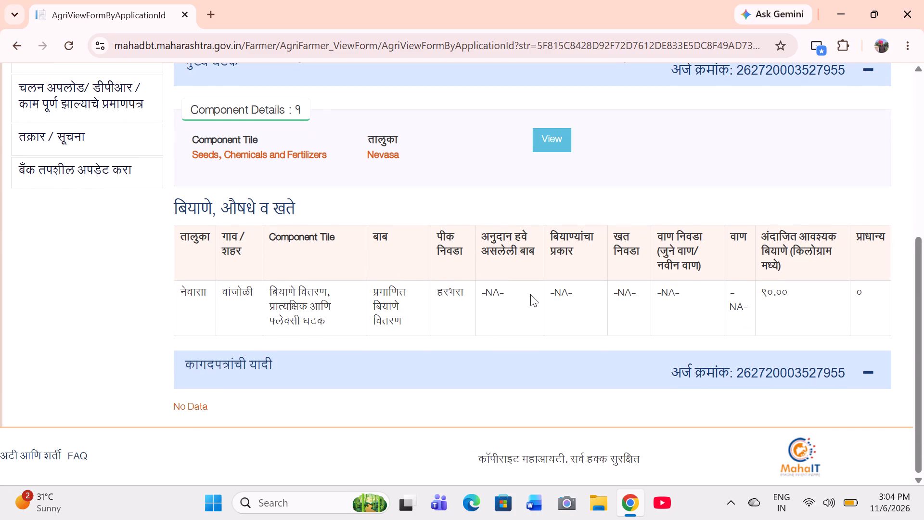
pyautogui.hscroll(-3, 530, 294)
pyautogui.hscroll(2, 530, 294)
pyautogui.click(708, 368)
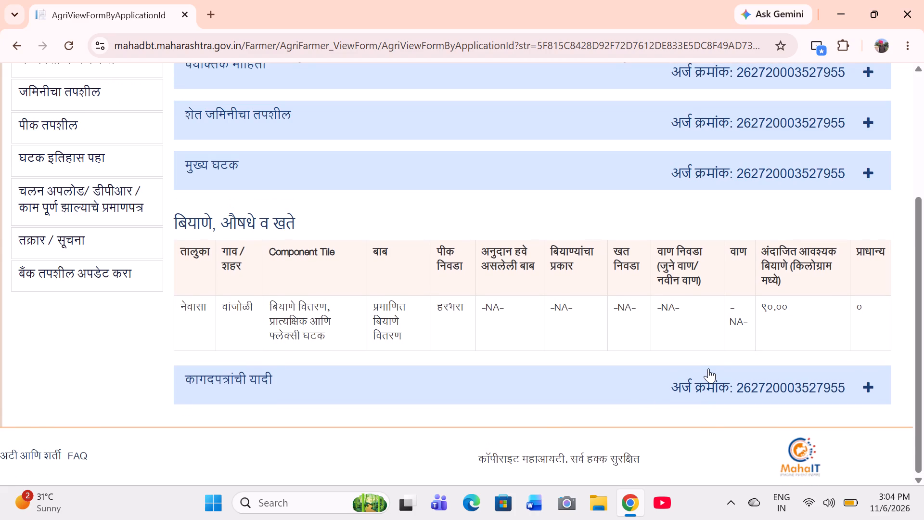
pyautogui.click(709, 390)
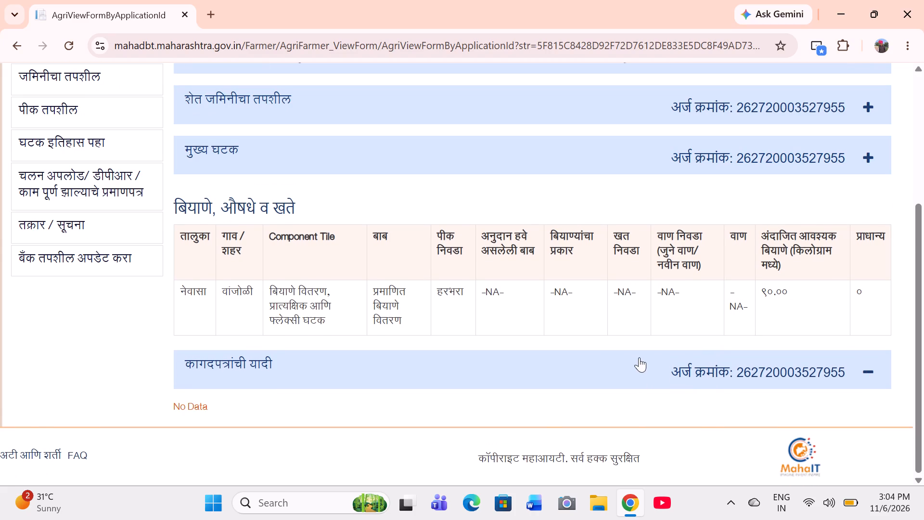
pyautogui.click(708, 375)
pyautogui.hscroll(-1, 708, 375)
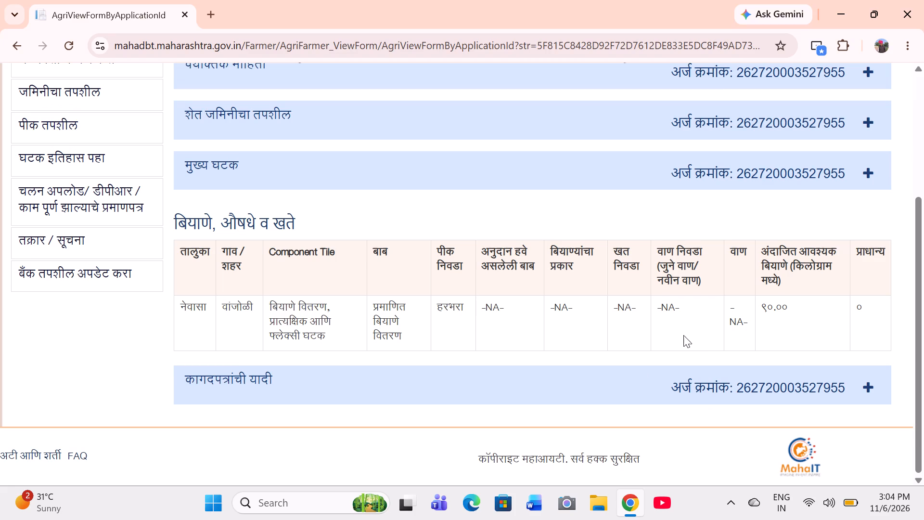
# Expand the main component (मुख्य घटक) again and view the Seeds, Chemicals and Fertilizers details for Nevasa.
pyautogui.scroll(2, 668, 316)
pyautogui.click(632, 284)
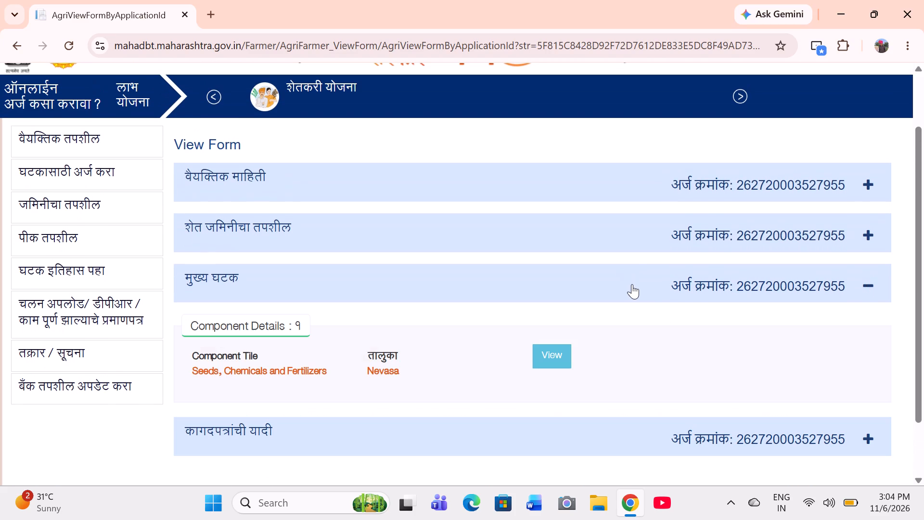
pyautogui.click(547, 353)
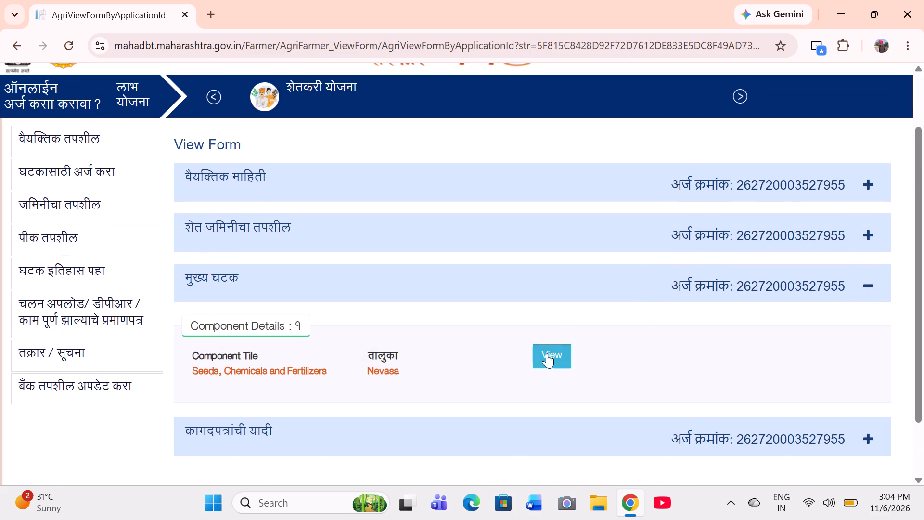
pyautogui.scroll(-4, 547, 353)
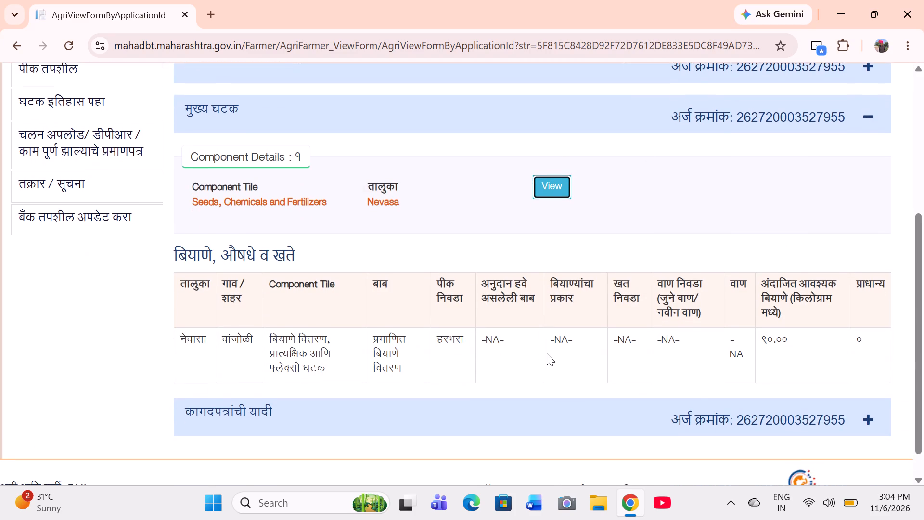
pyautogui.scroll(-1, 547, 353)
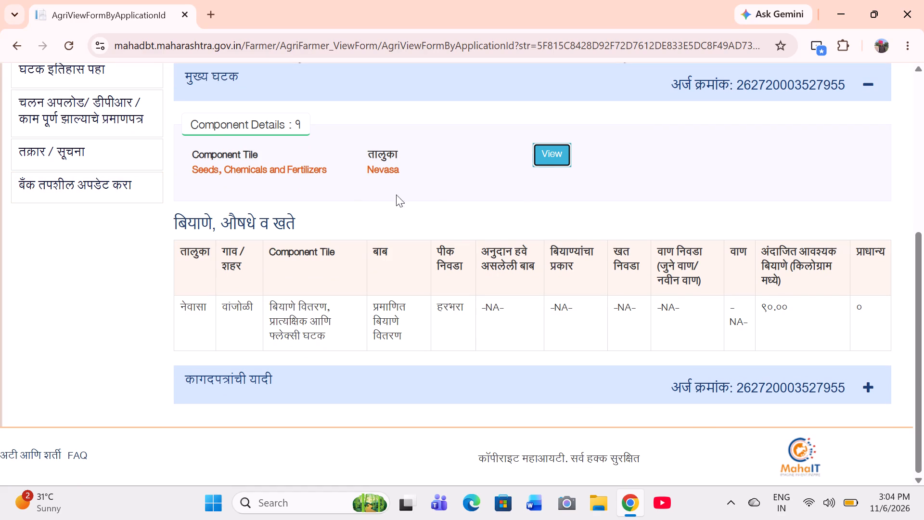
# Open the print preview for the submitted application form page.
pyautogui.hotkey('ctrl', 'p')
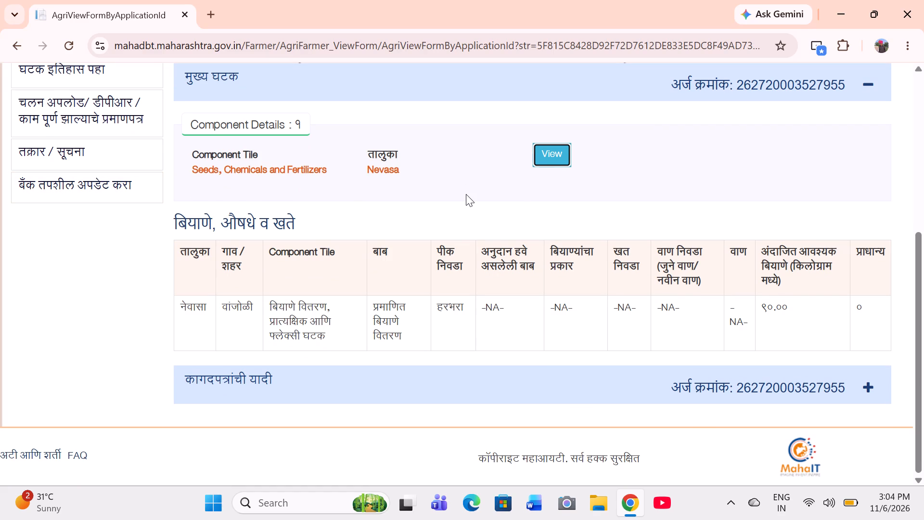
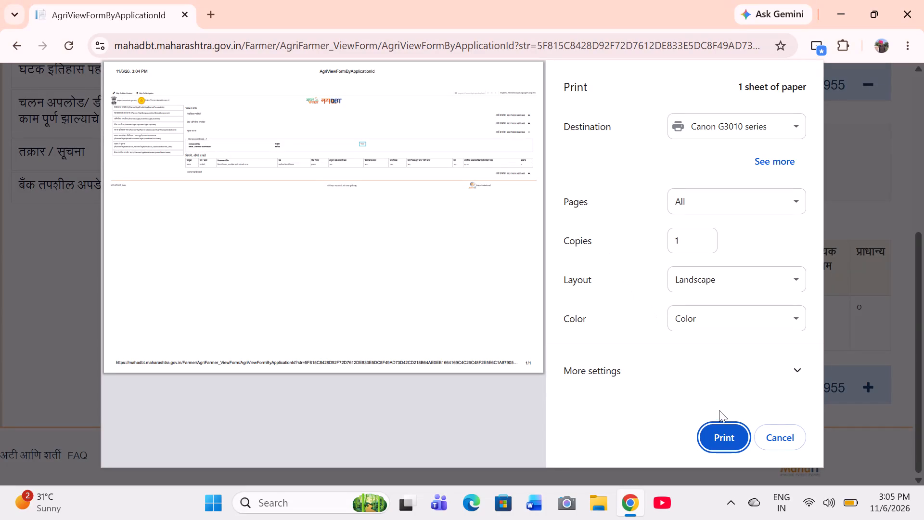
# Print one landscape colour copy of the submitted application form page on the Canon G3010 series printer.
pyautogui.click(731, 439)
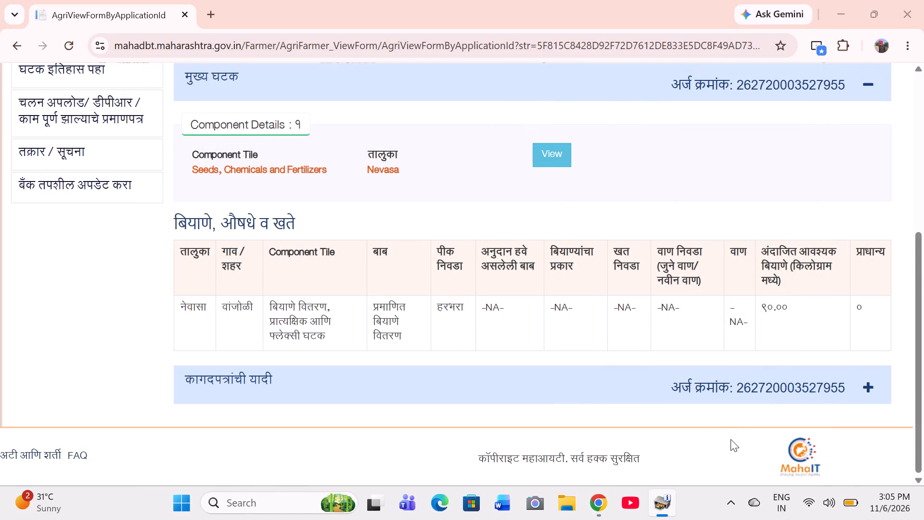
pyautogui.scroll(3, 98, 106)
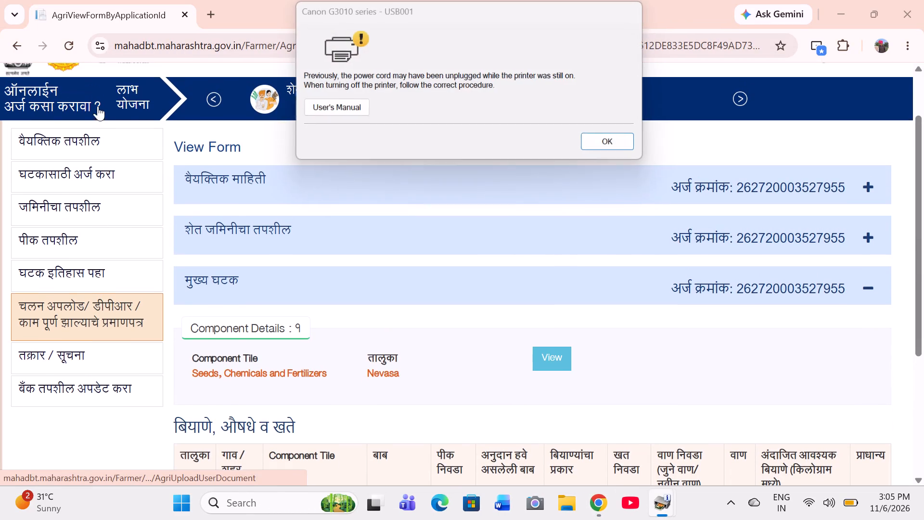
pyautogui.click(592, 142)
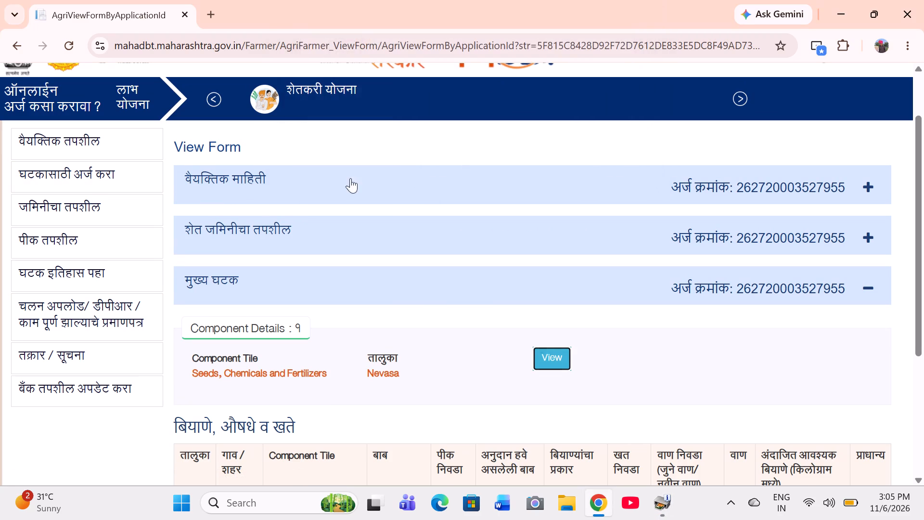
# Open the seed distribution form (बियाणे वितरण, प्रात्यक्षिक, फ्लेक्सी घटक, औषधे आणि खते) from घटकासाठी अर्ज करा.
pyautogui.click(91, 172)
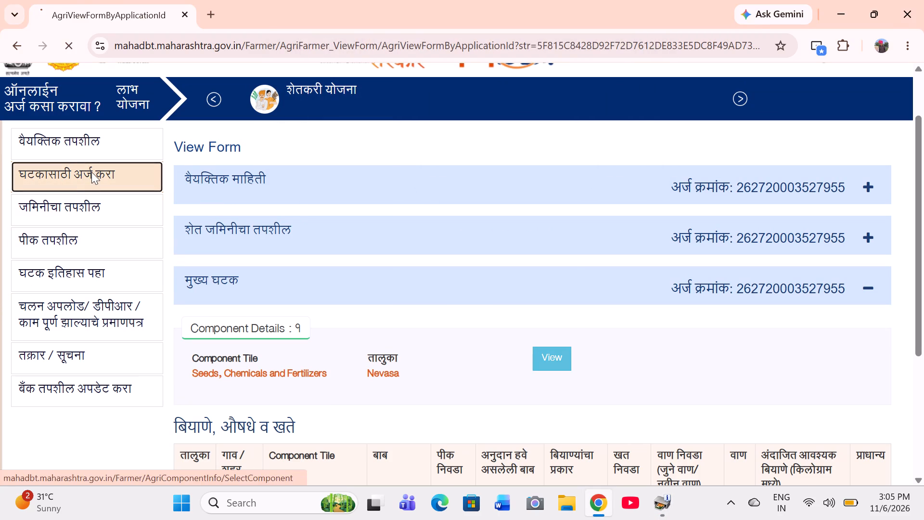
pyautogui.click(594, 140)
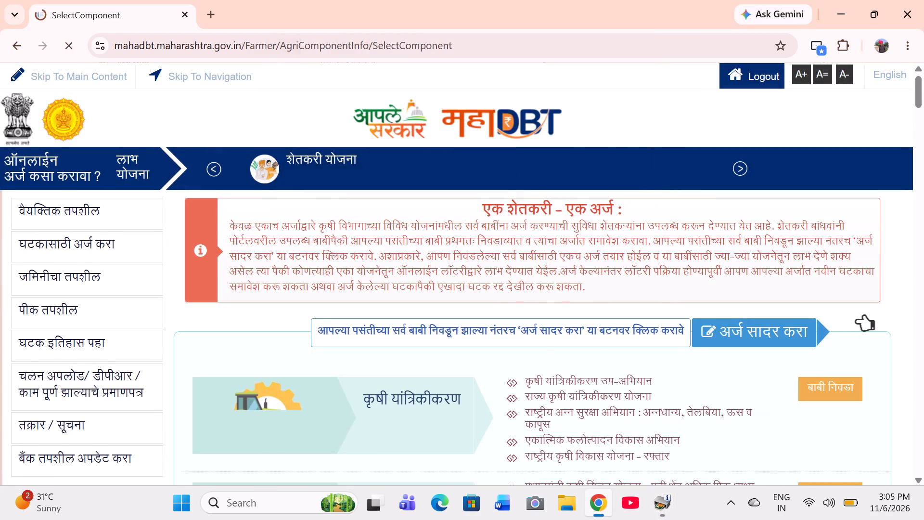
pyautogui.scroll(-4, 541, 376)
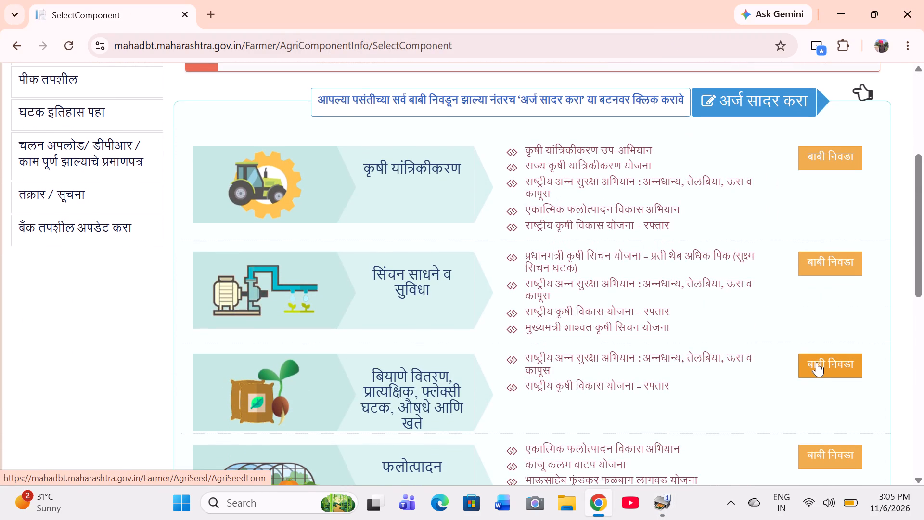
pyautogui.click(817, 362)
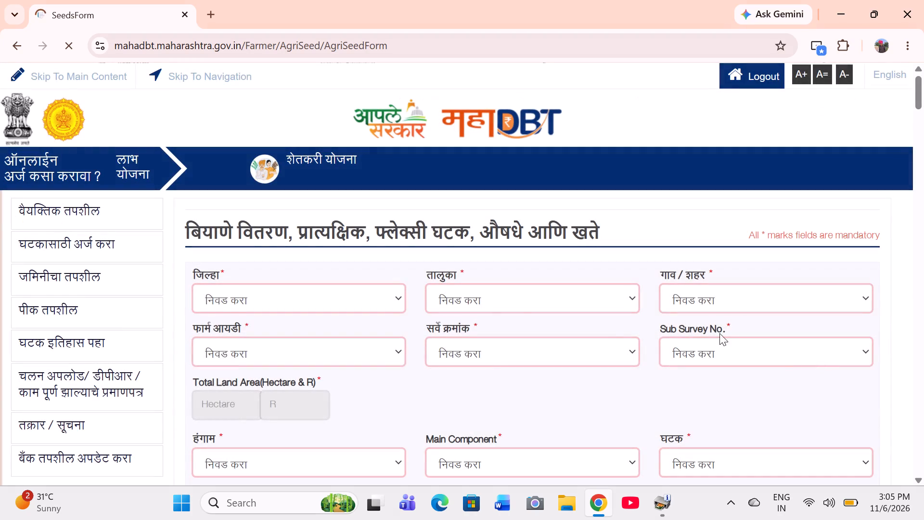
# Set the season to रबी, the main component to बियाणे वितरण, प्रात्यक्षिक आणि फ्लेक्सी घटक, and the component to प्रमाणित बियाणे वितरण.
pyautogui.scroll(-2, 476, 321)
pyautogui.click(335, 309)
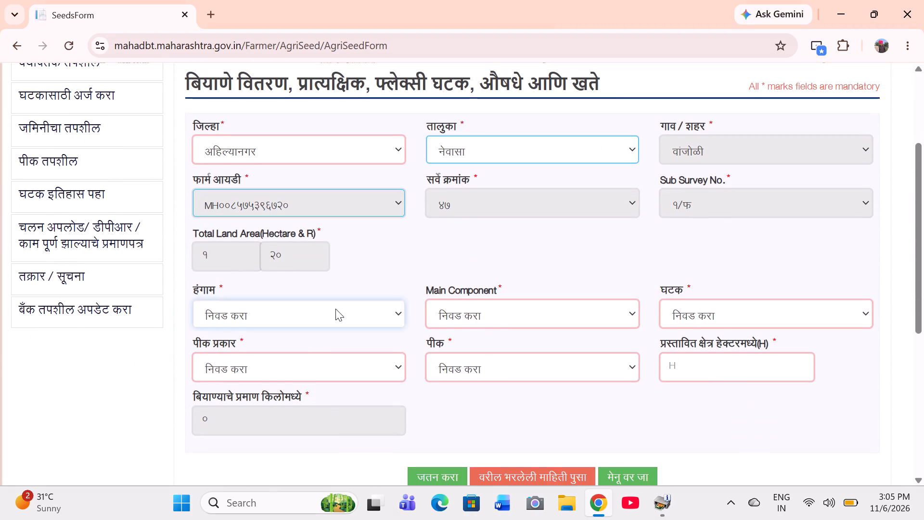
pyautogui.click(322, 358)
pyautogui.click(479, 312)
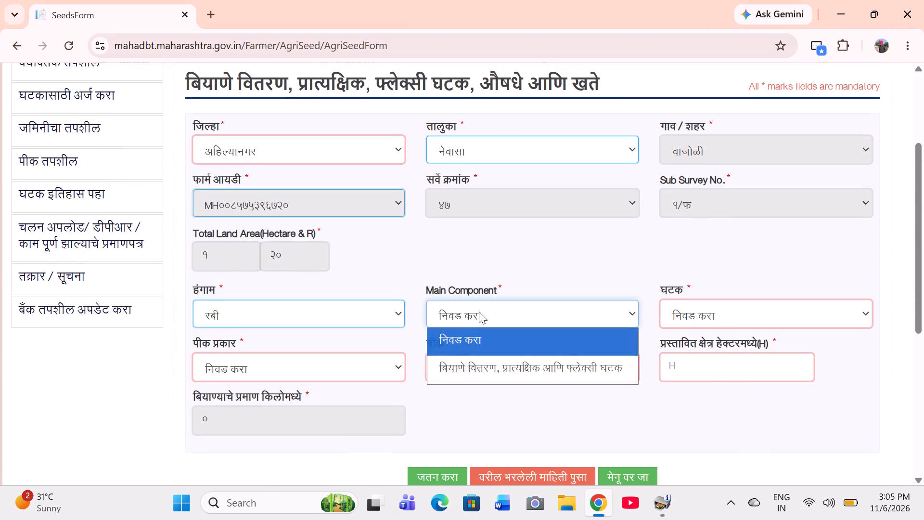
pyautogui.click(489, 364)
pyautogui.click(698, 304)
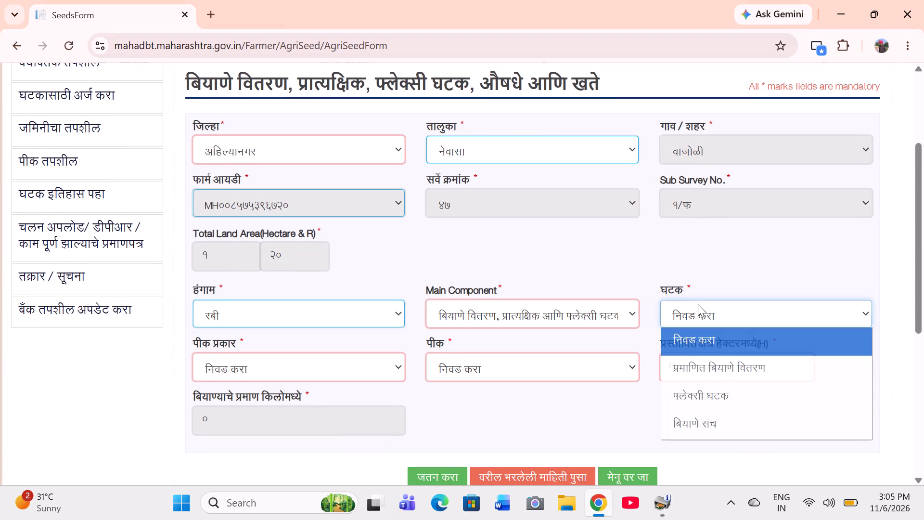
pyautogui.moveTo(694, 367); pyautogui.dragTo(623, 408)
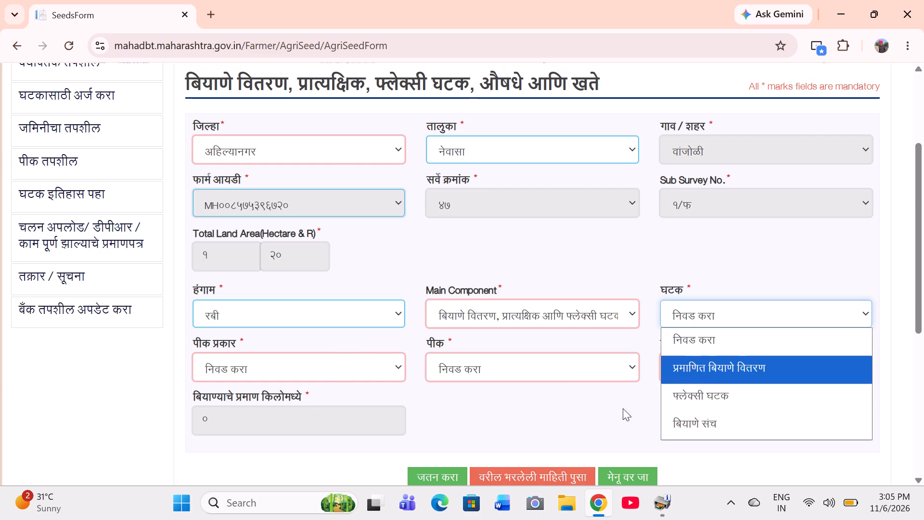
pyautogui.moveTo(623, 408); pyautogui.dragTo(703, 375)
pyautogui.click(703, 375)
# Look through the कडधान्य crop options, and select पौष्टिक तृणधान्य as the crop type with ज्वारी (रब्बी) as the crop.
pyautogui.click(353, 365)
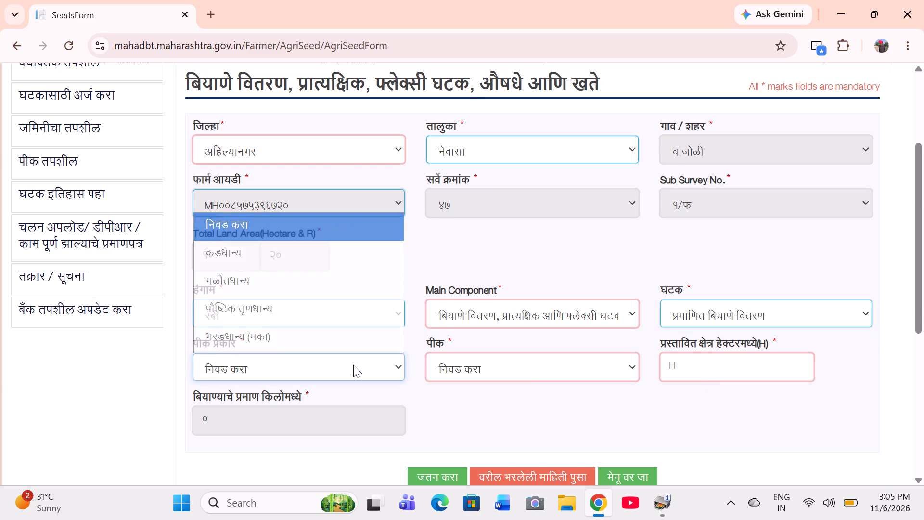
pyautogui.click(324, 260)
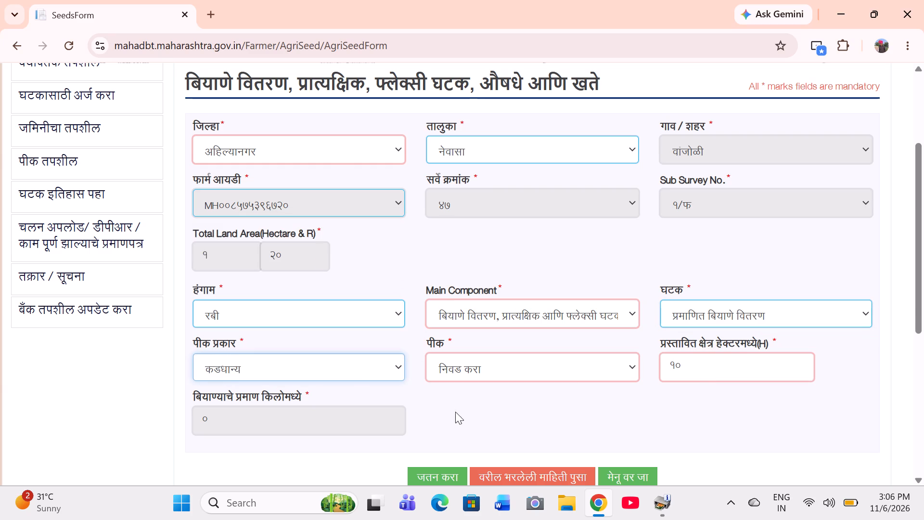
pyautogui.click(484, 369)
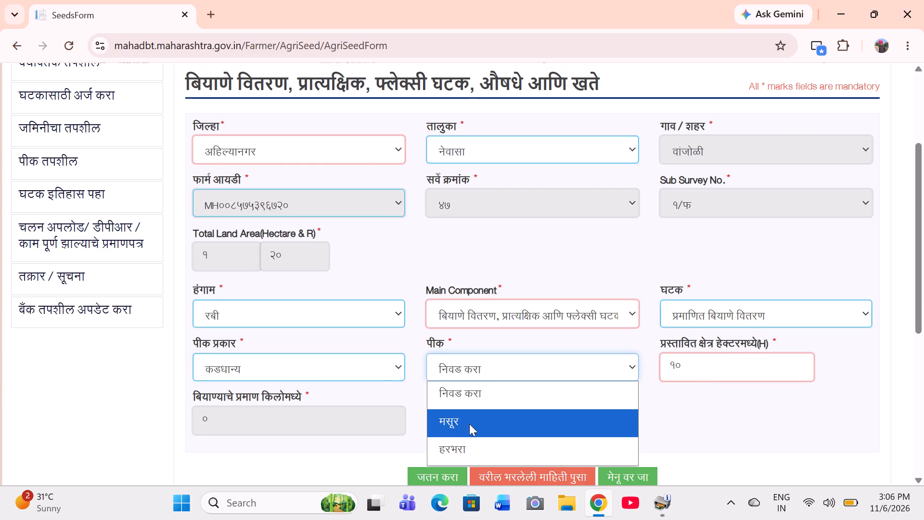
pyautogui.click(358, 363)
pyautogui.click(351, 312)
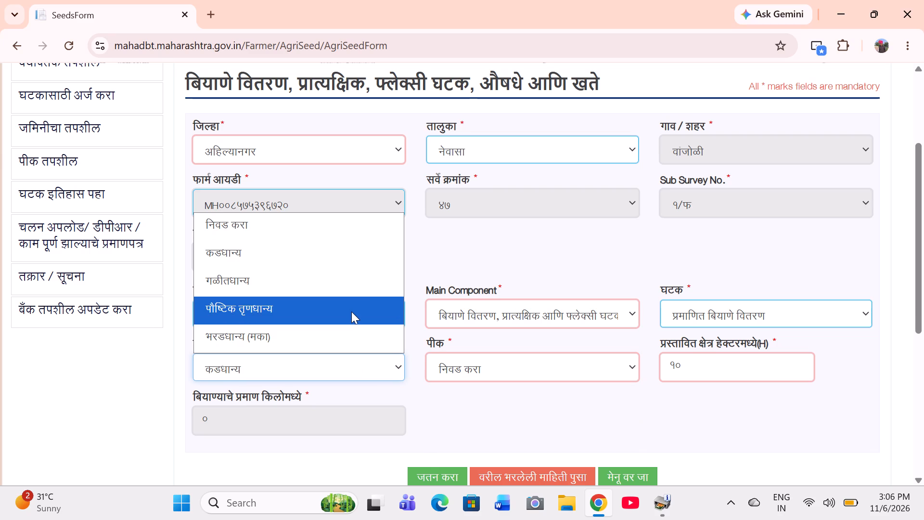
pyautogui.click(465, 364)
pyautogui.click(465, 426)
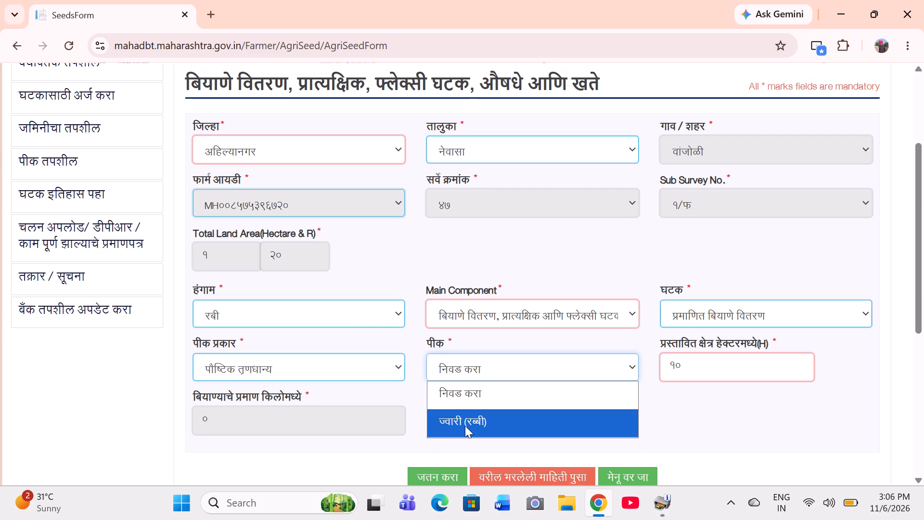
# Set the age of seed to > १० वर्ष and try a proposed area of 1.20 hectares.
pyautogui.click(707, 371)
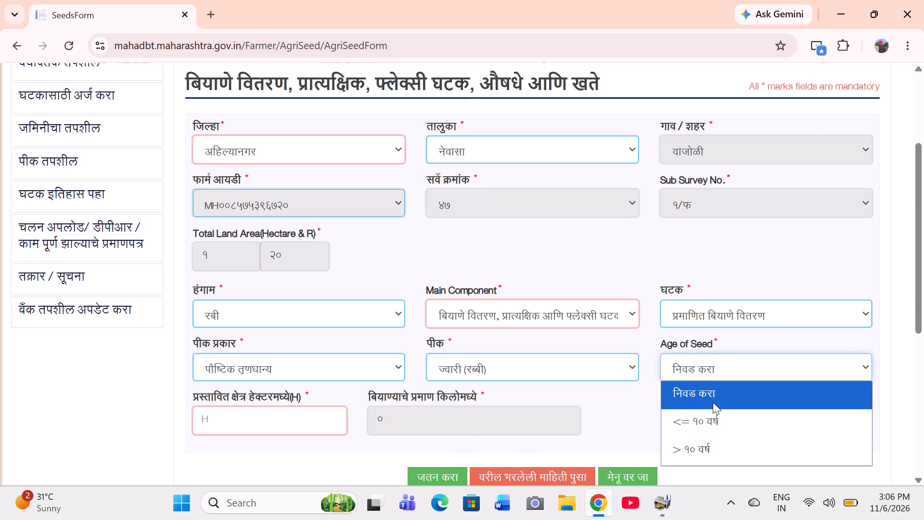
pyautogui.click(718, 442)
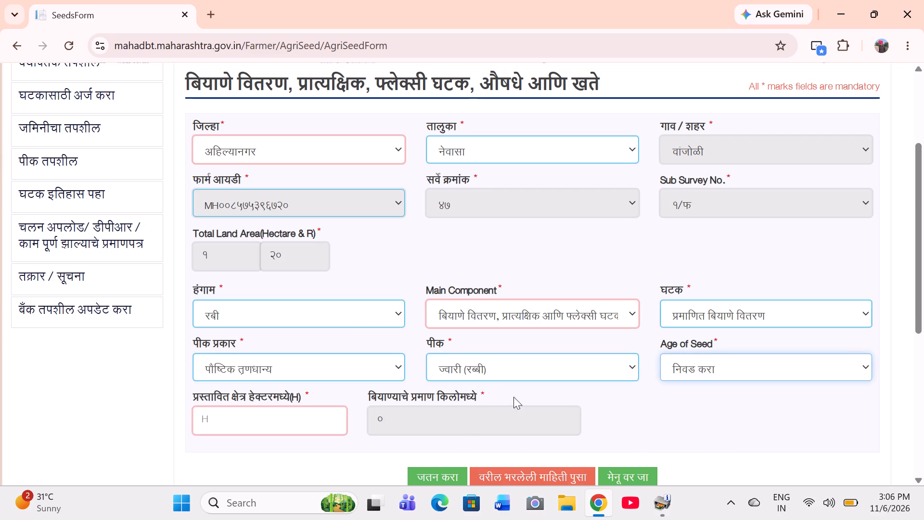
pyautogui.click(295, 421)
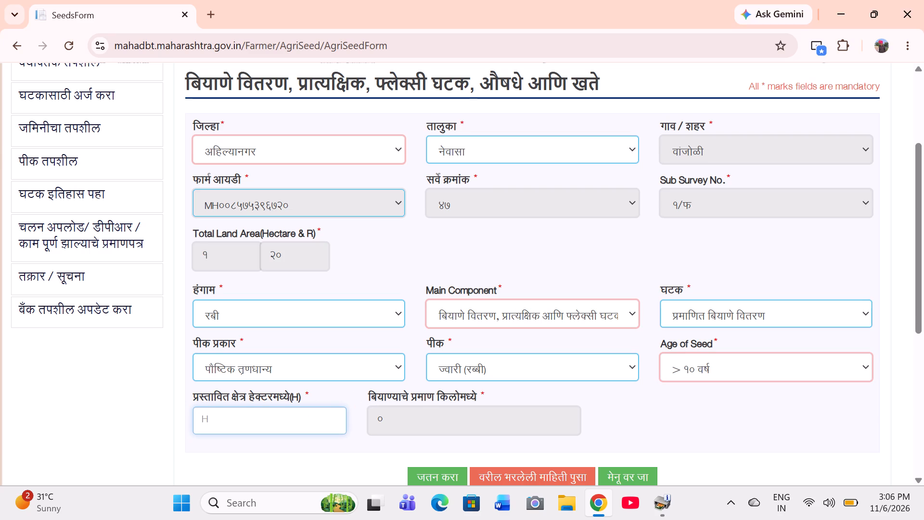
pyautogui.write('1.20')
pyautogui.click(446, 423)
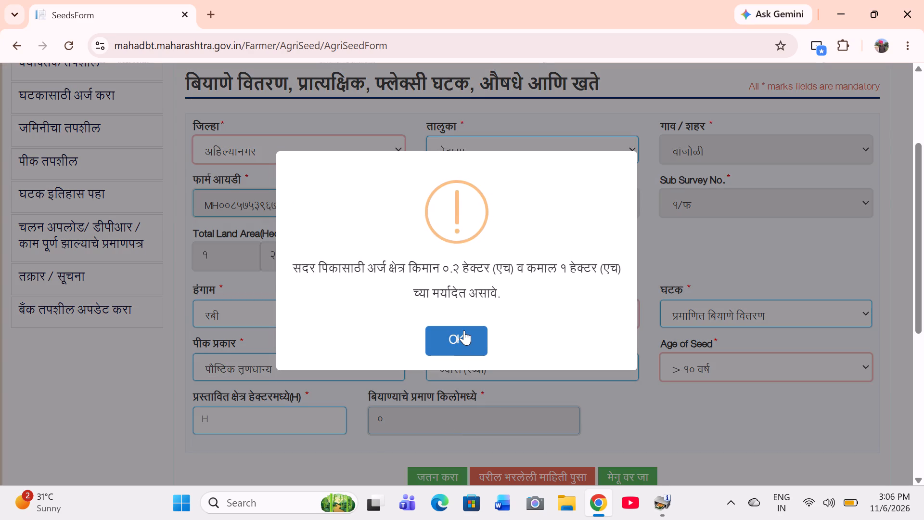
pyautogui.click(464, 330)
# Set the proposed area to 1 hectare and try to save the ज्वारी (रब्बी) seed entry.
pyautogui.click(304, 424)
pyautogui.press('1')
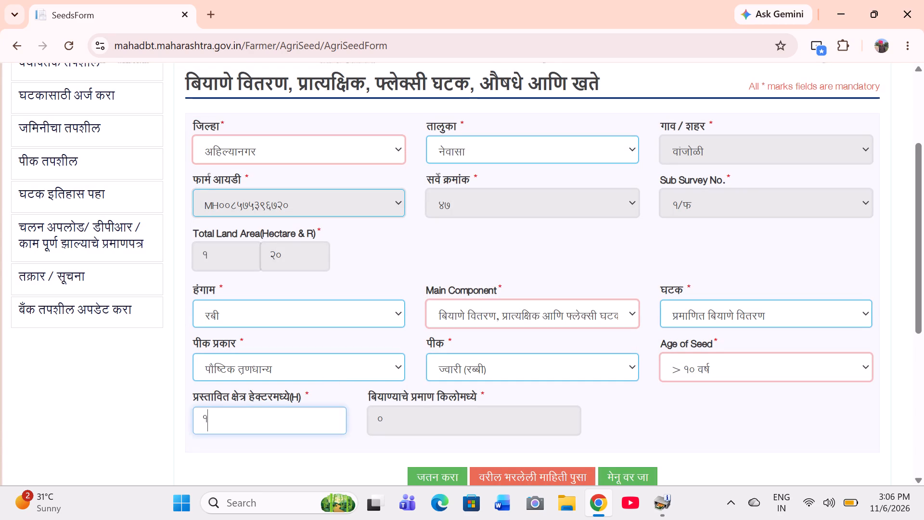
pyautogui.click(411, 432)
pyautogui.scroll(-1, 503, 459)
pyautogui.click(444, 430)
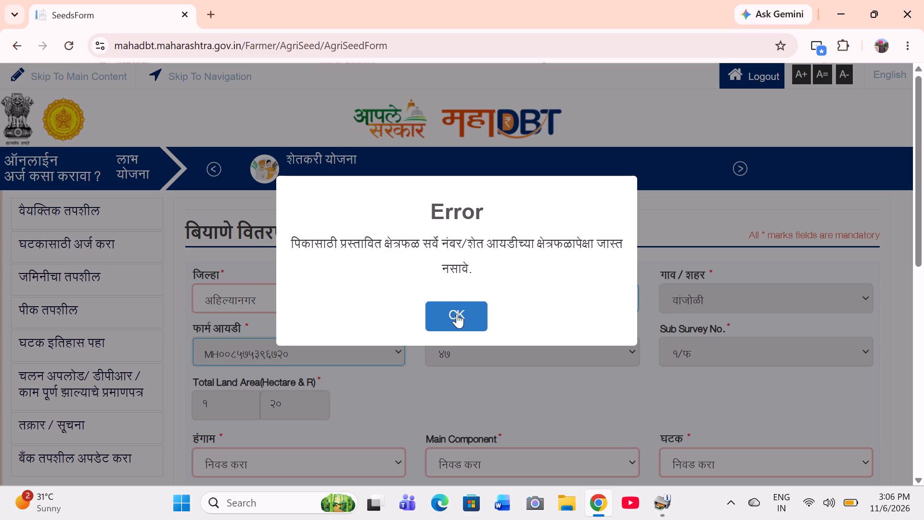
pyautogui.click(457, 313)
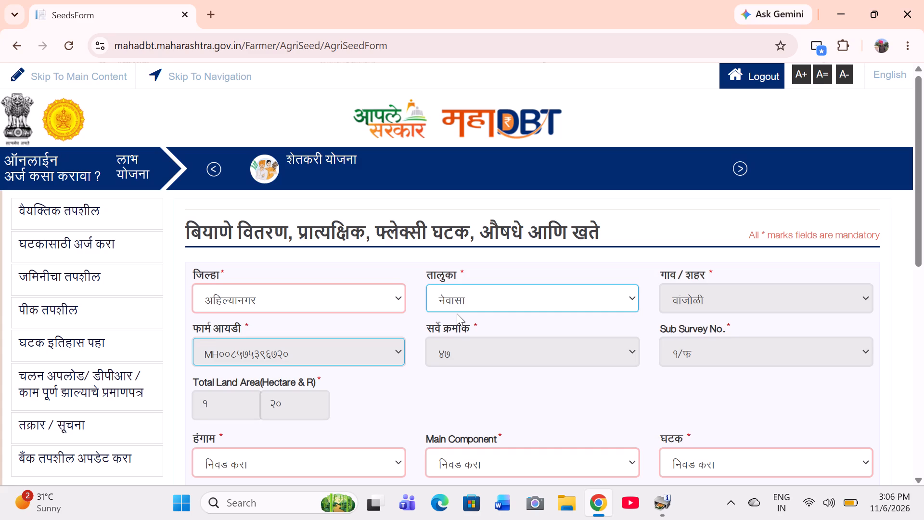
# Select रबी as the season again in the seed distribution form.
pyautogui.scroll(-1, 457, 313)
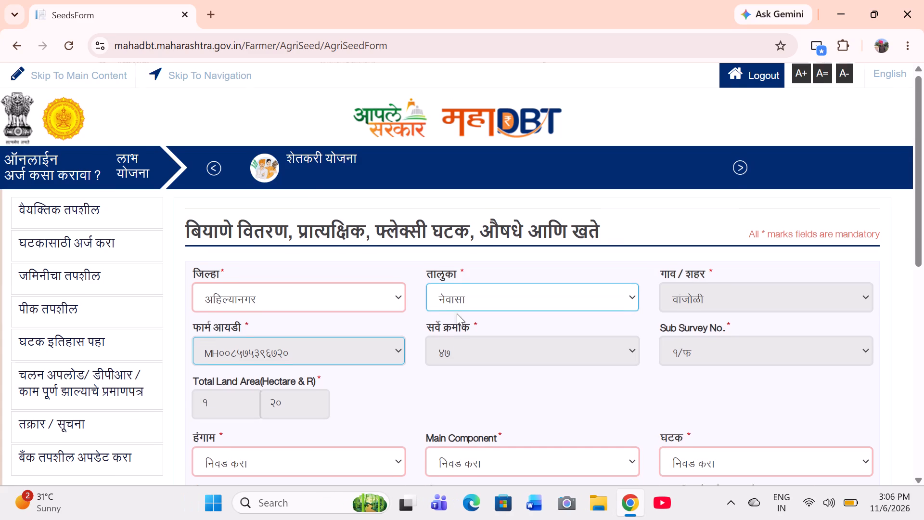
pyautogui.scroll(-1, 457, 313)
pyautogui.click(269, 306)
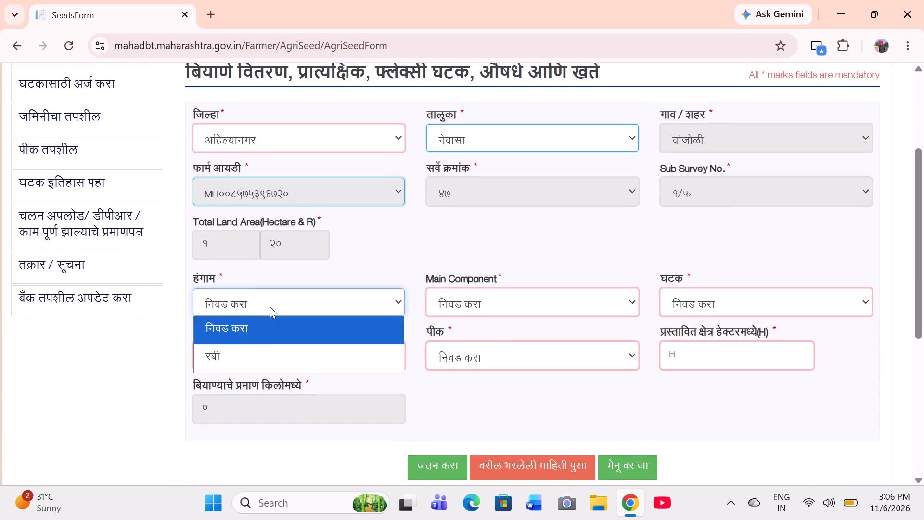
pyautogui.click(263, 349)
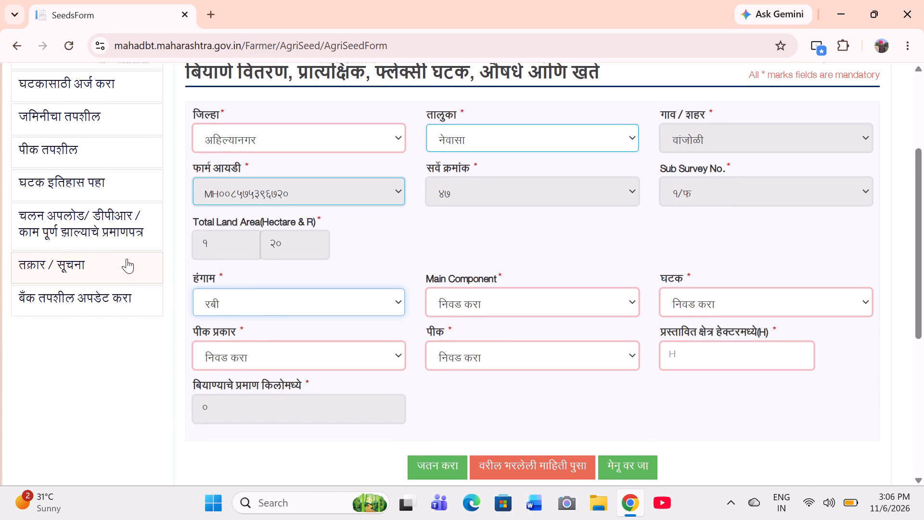
# Go back to the component selection page and check the selected items list (आपण निवडलेल्या बाबी) through अर्ज सादर करा.
pyautogui.click(103, 84)
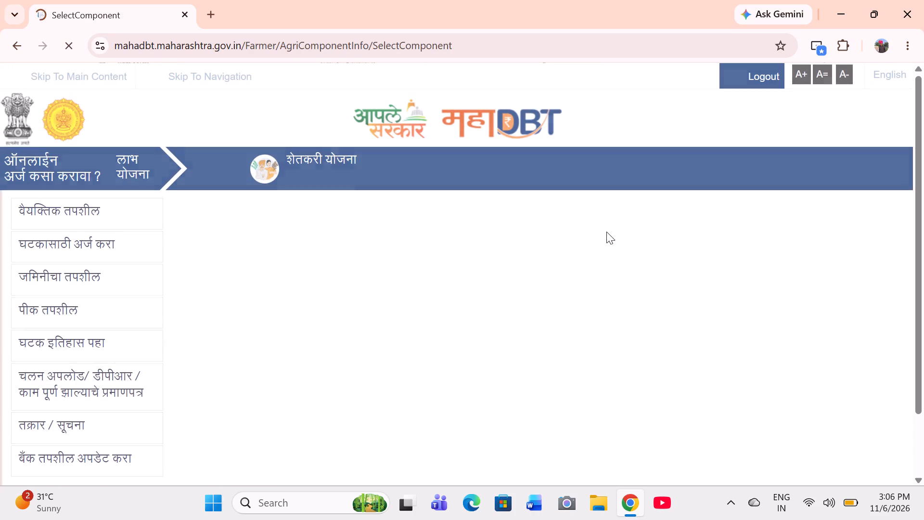
pyautogui.click(735, 336)
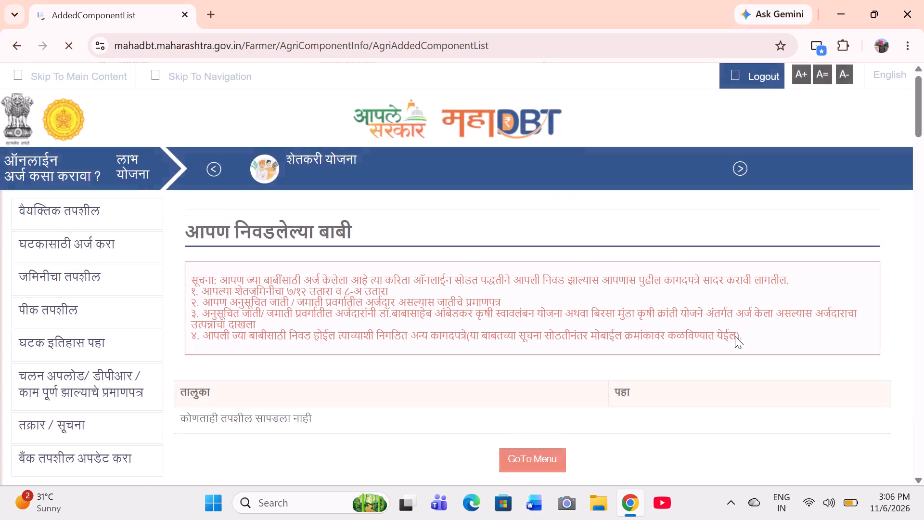
pyautogui.scroll(-2, 735, 336)
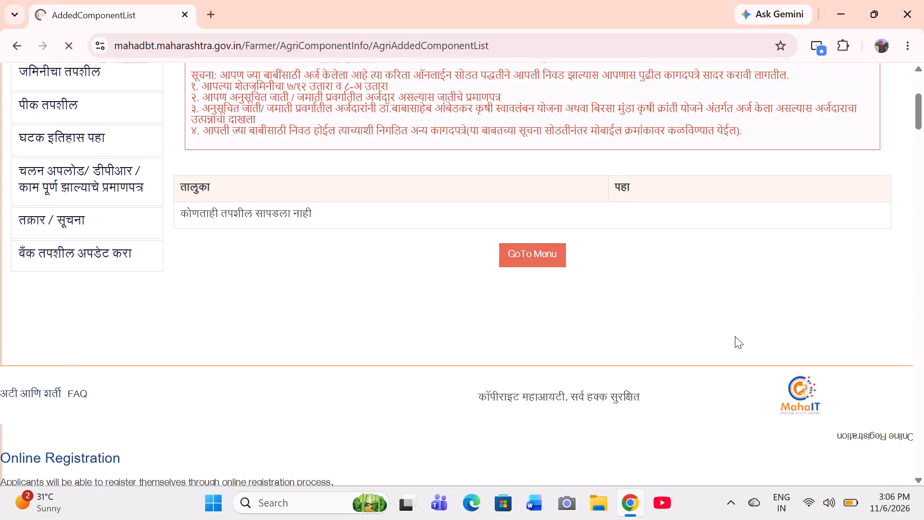
pyautogui.click(432, 325)
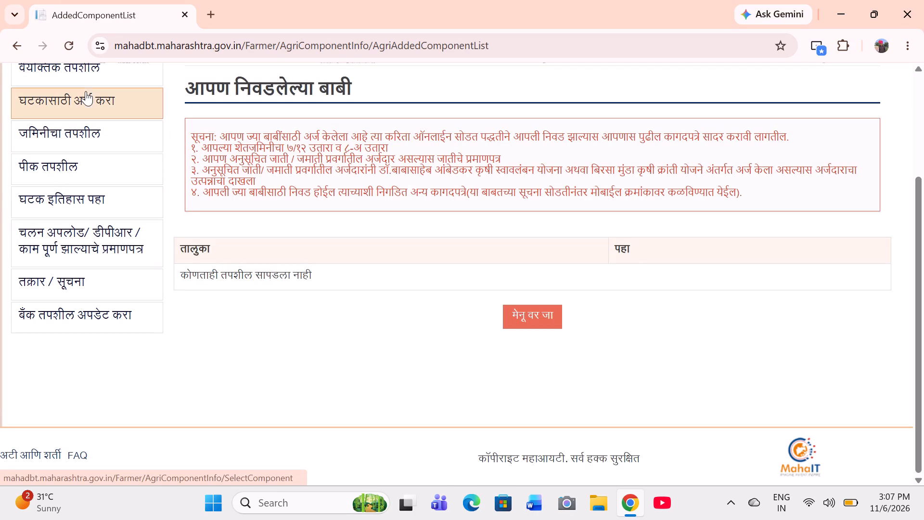
# Return to घटकासाठी अर्ज करा and reopen the form for seed distribution, demonstrations, flexi component, chemicals and fertilizers.
pyautogui.click(86, 91)
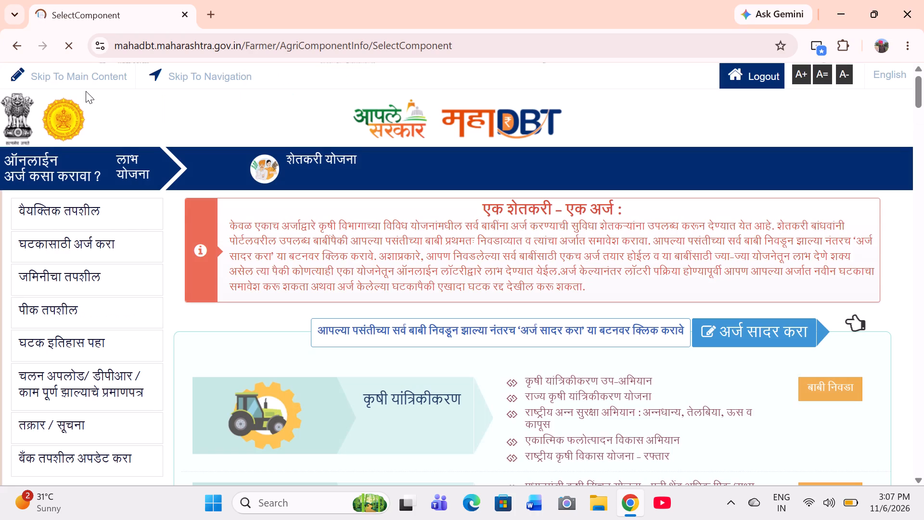
pyautogui.scroll(-1, 272, 150)
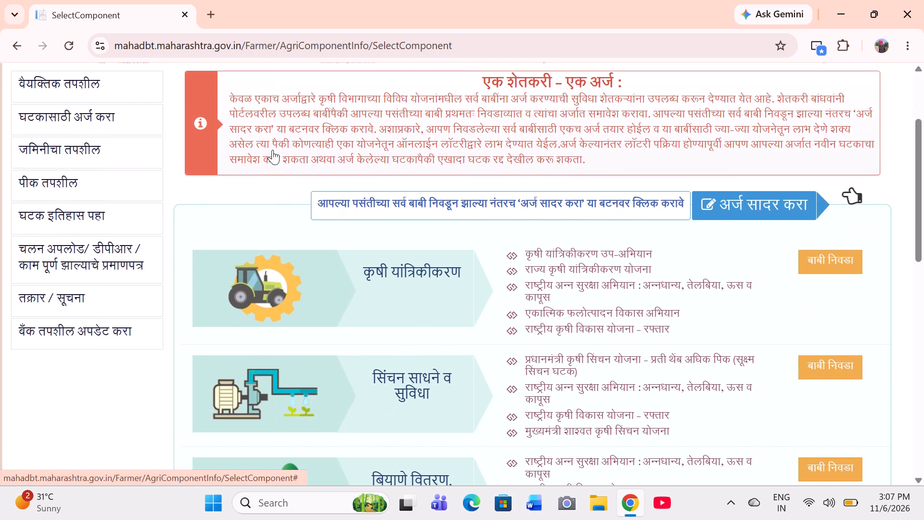
pyautogui.scroll(-1, 272, 150)
pyautogui.scroll(-2, 417, 265)
pyautogui.click(815, 338)
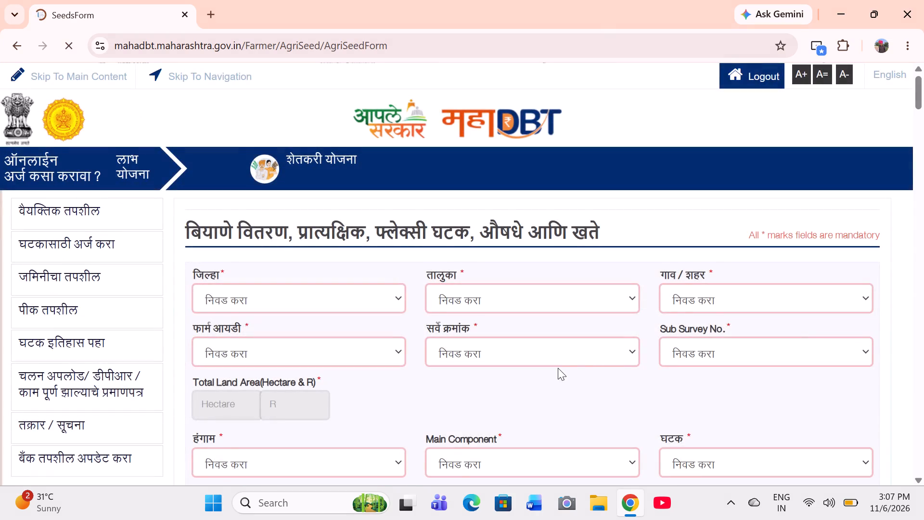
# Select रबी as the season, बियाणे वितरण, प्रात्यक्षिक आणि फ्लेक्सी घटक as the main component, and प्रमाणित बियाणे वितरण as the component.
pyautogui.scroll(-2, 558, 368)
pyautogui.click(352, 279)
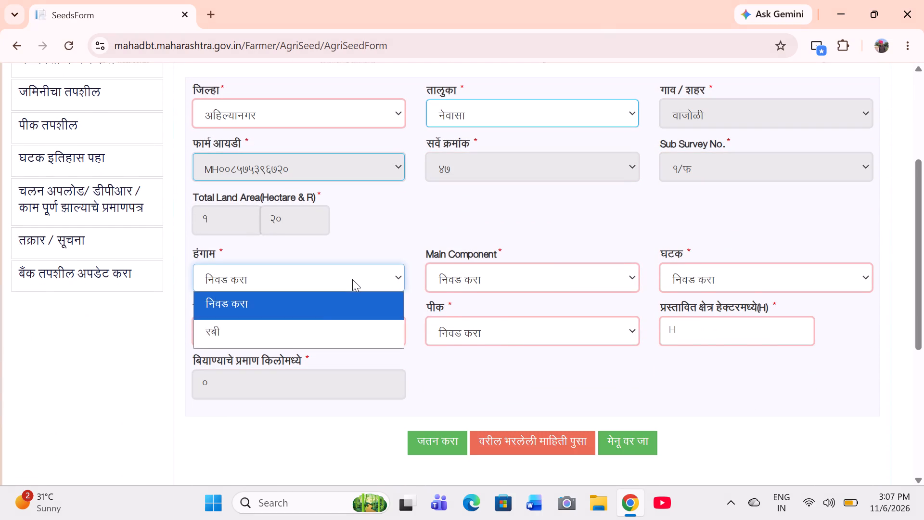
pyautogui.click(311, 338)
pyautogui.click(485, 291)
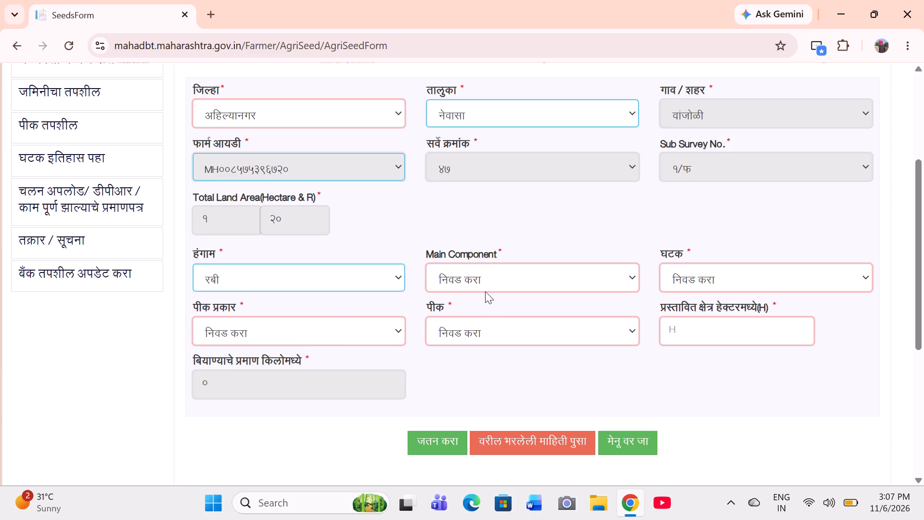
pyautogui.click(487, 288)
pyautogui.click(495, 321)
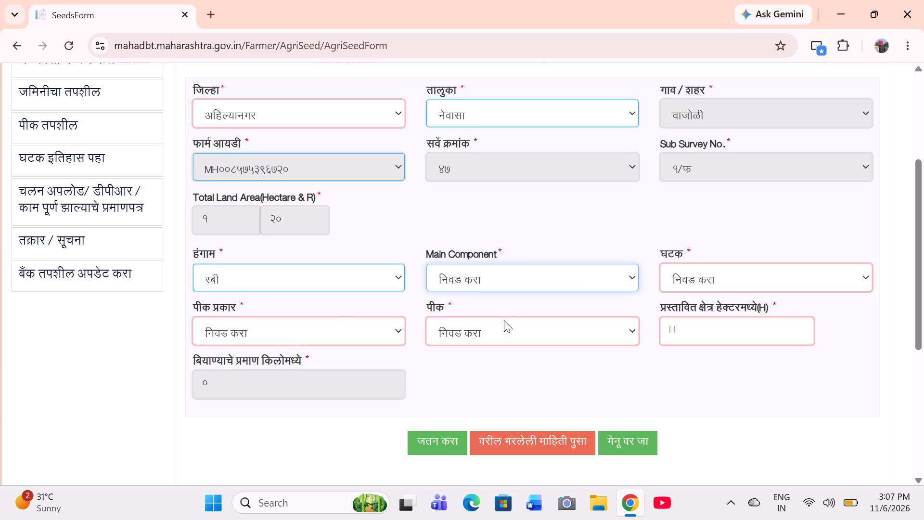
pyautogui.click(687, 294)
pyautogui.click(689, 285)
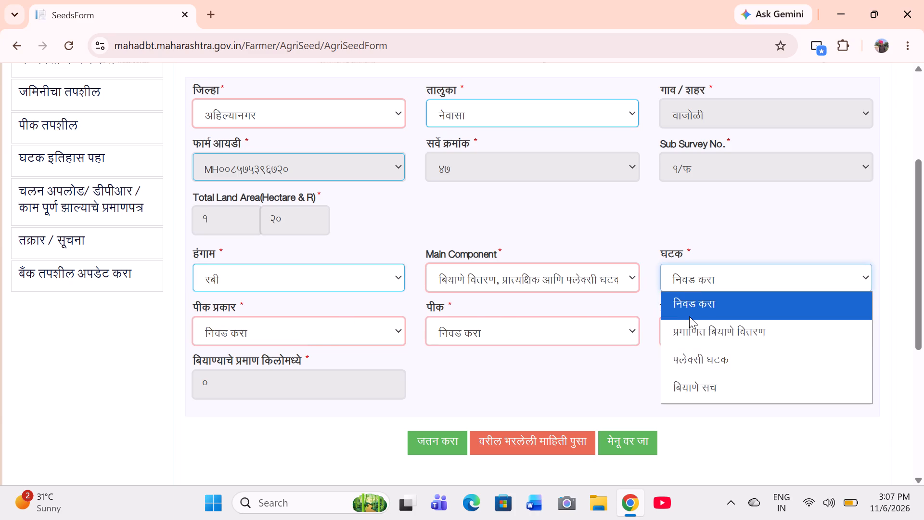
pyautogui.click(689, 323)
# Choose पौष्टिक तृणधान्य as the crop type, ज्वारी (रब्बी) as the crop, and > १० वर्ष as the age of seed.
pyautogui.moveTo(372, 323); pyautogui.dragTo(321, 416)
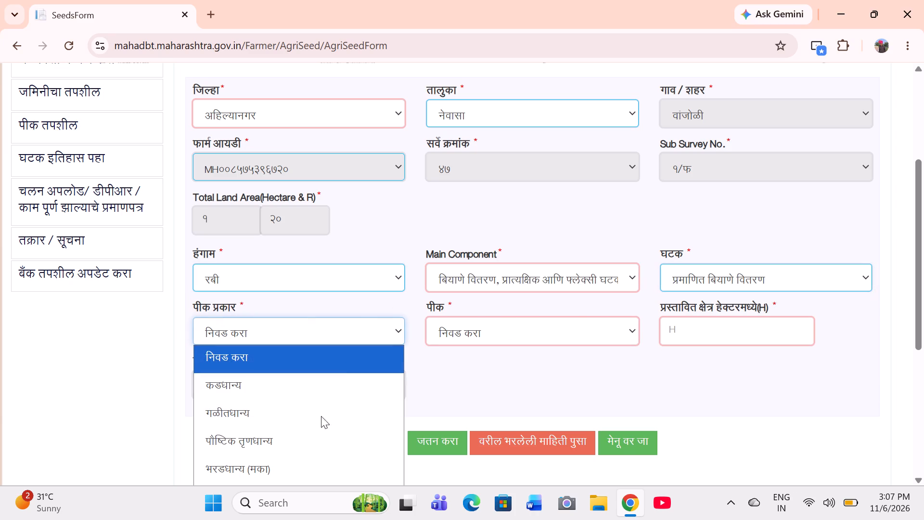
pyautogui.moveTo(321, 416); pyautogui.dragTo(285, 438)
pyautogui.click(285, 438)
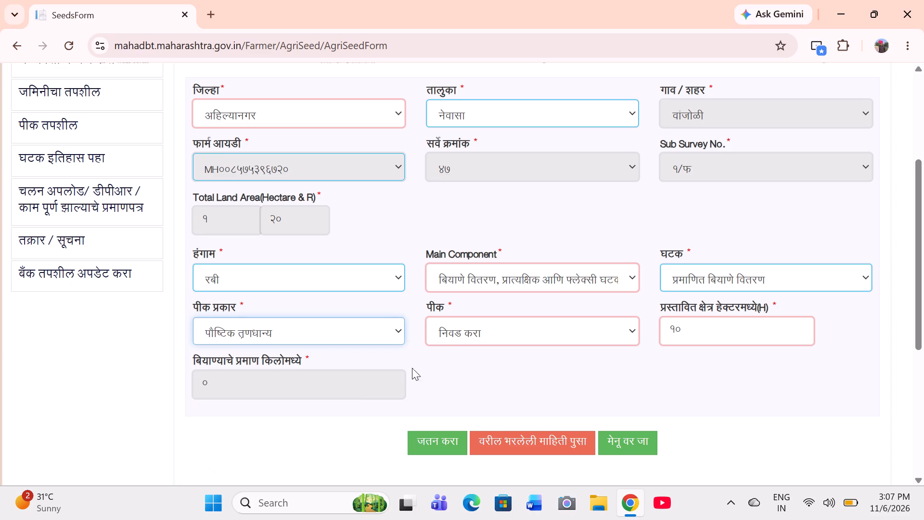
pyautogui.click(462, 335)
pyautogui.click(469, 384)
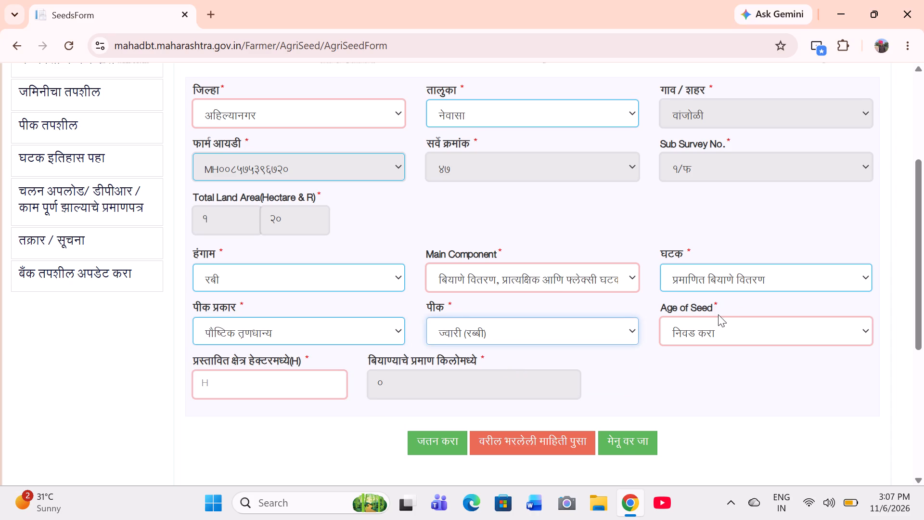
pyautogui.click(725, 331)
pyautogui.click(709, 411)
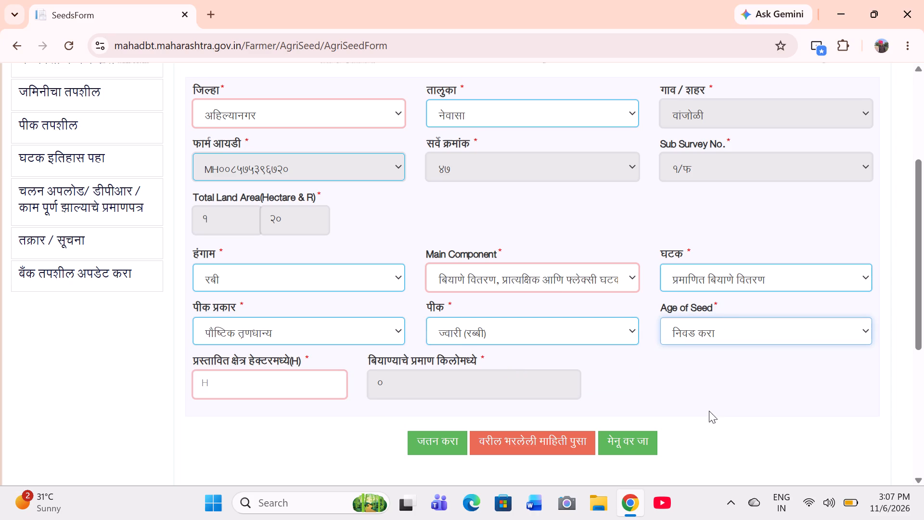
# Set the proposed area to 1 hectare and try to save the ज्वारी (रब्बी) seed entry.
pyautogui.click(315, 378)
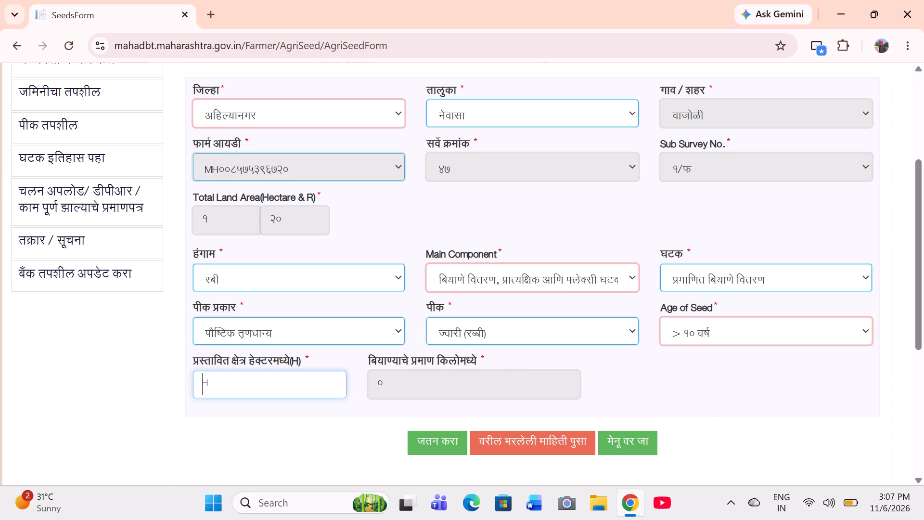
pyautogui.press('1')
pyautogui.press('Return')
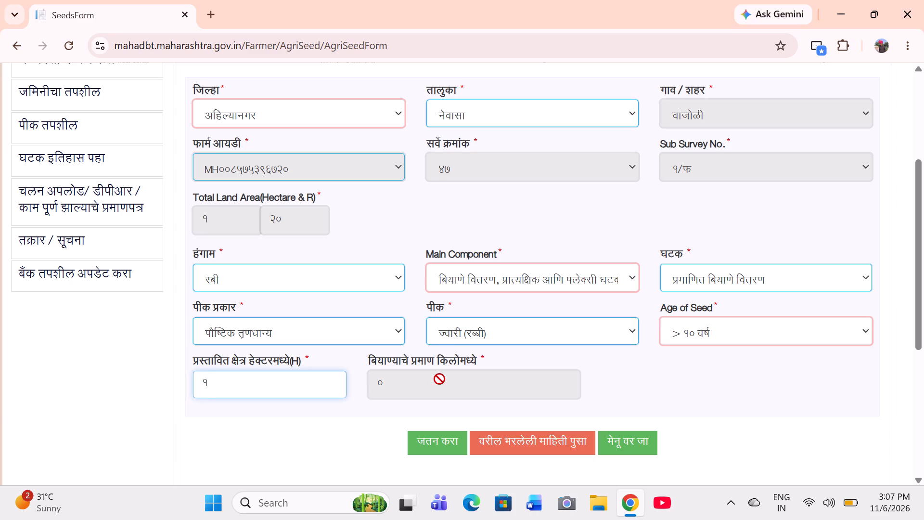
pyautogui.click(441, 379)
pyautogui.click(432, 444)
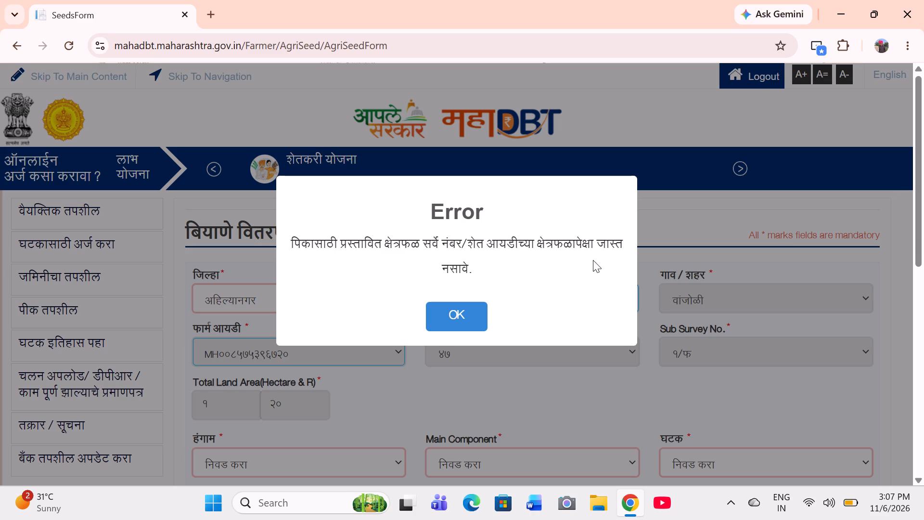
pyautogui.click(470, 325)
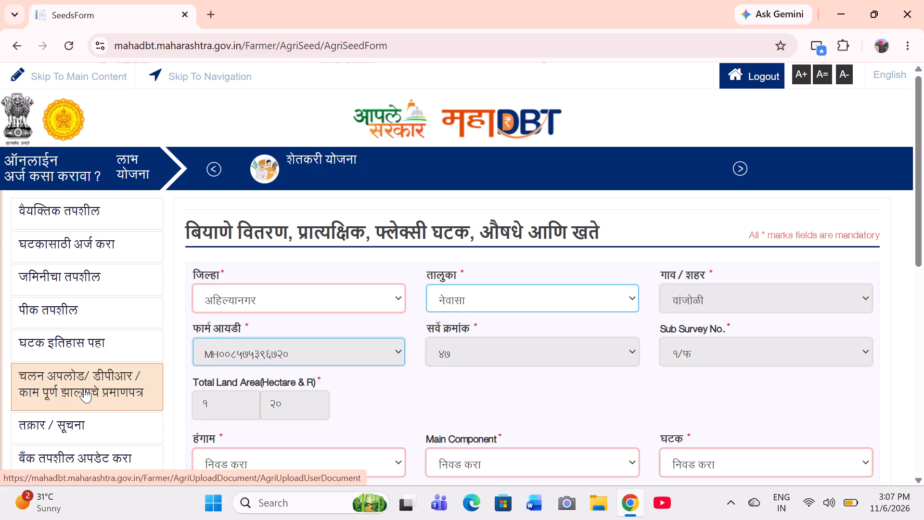
# Visit the component application page (घटकासाठी अर्ज करा) and view the farmer's personal details (वैयक्तिक तपशील).
pyautogui.scroll(1, 83, 266)
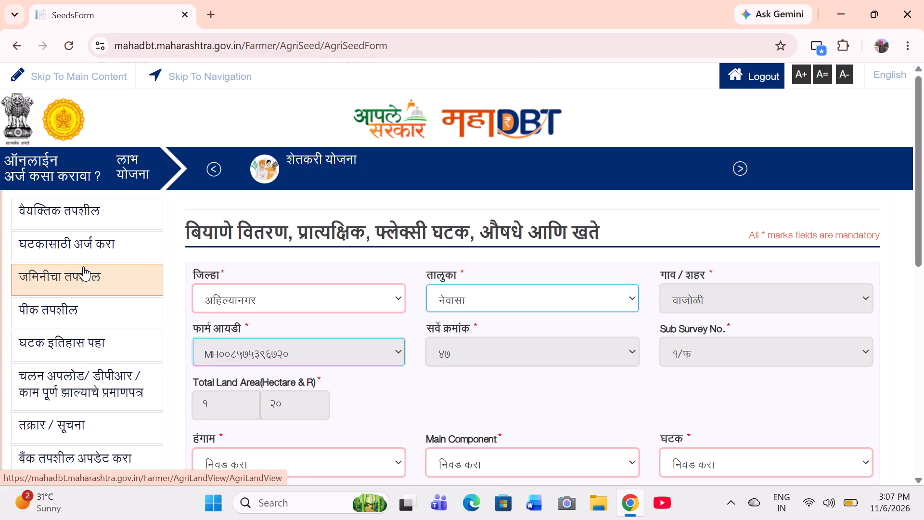
pyautogui.scroll(1, 83, 266)
pyautogui.click(113, 239)
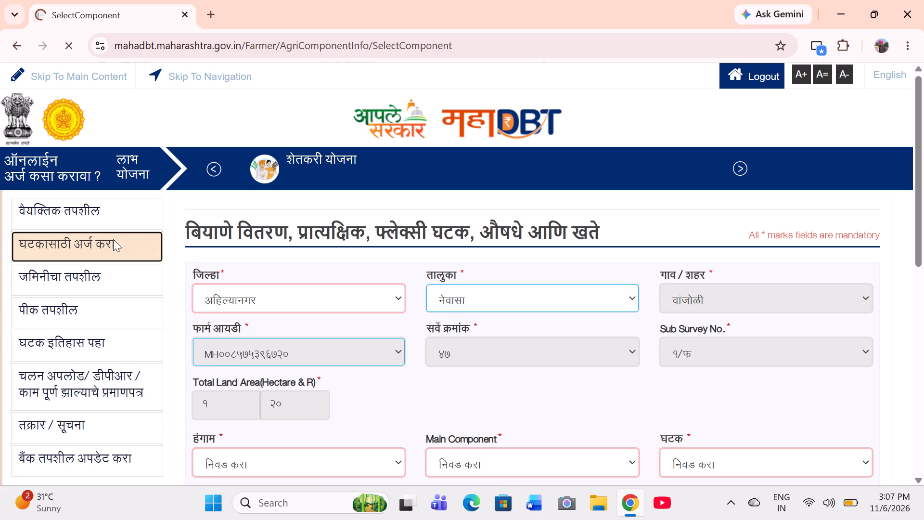
pyautogui.click(113, 217)
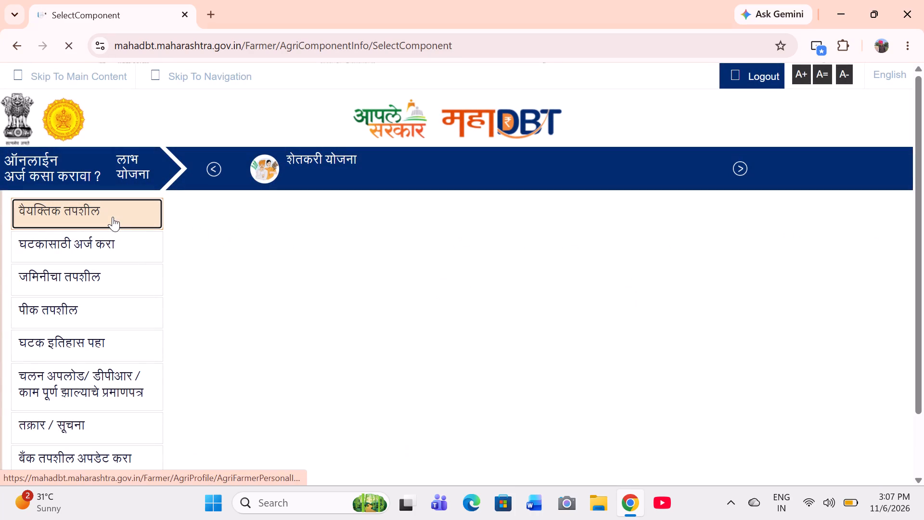
pyautogui.scroll(-2, 83, 309)
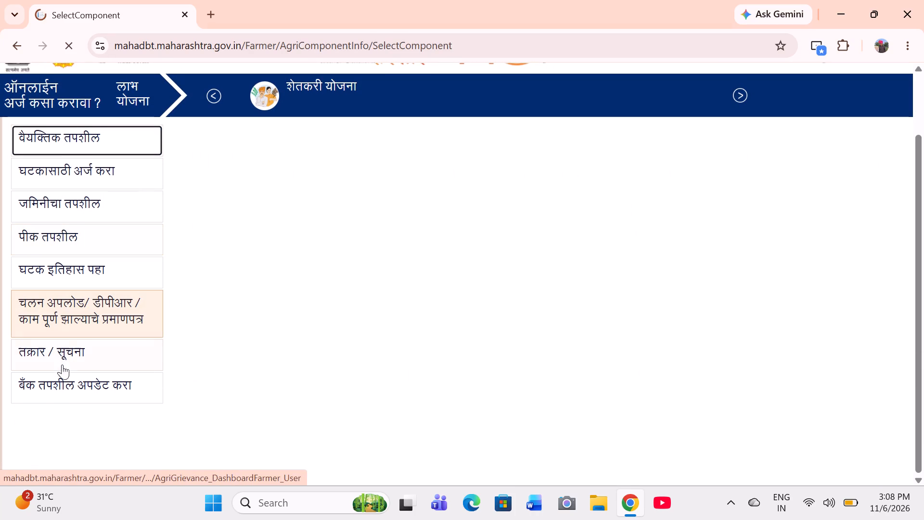
pyautogui.click(79, 325)
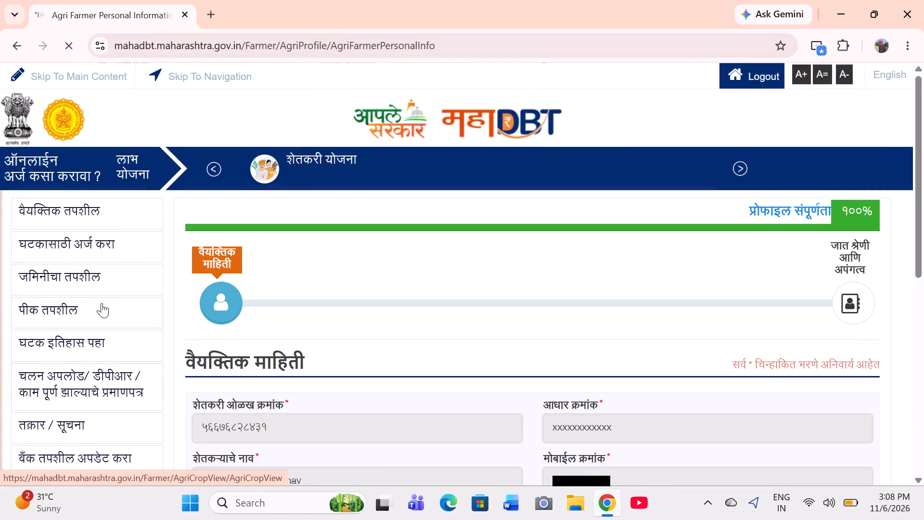
pyautogui.click(111, 252)
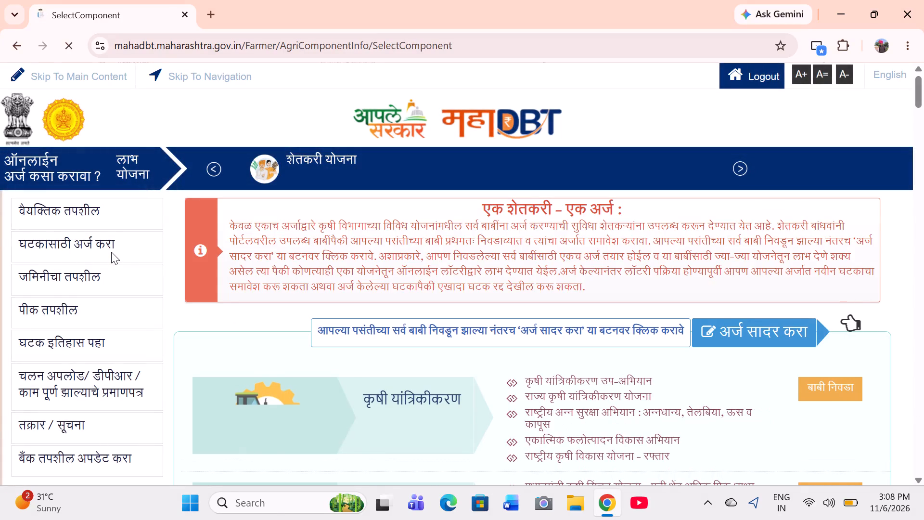
pyautogui.click(105, 213)
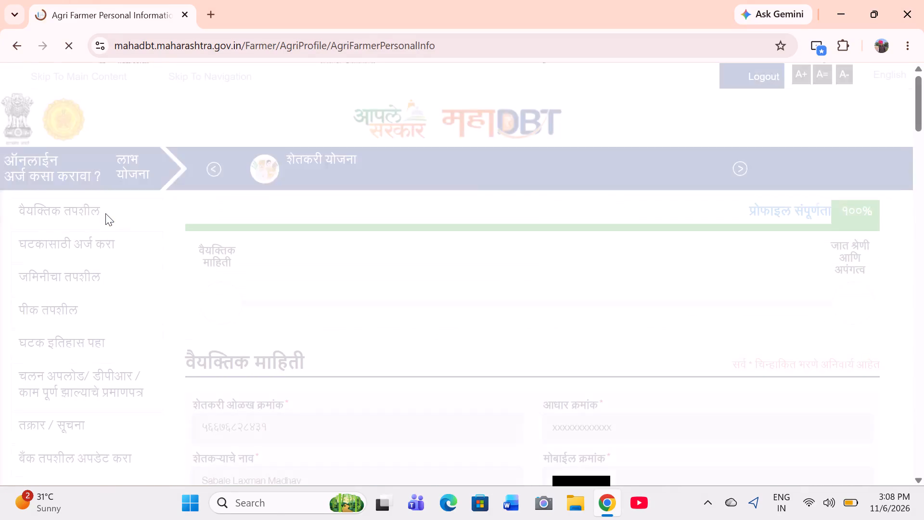
pyautogui.scroll(-3, 105, 213)
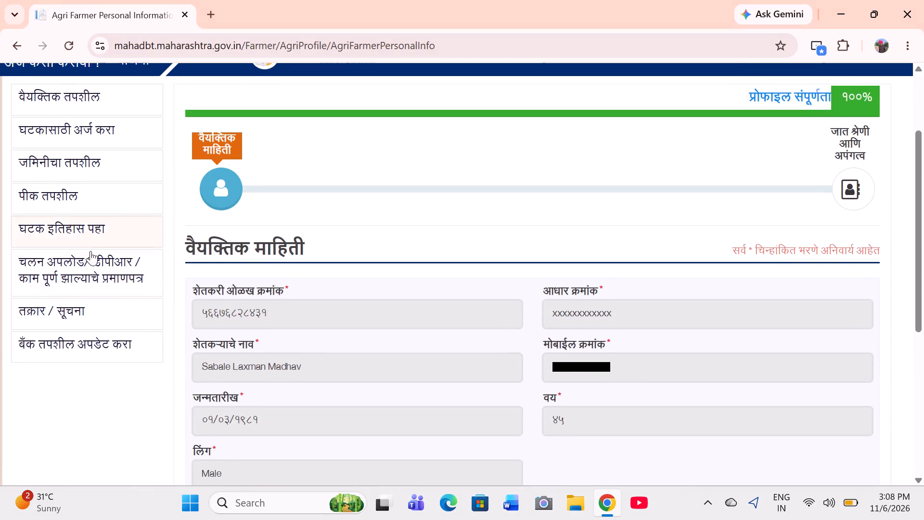
# Check the personal documents (वैयक्तिक कागदपत्रे) and DPR upload (डीपीआर अपलोड करा) options on the document submission page.
pyautogui.click(82, 271)
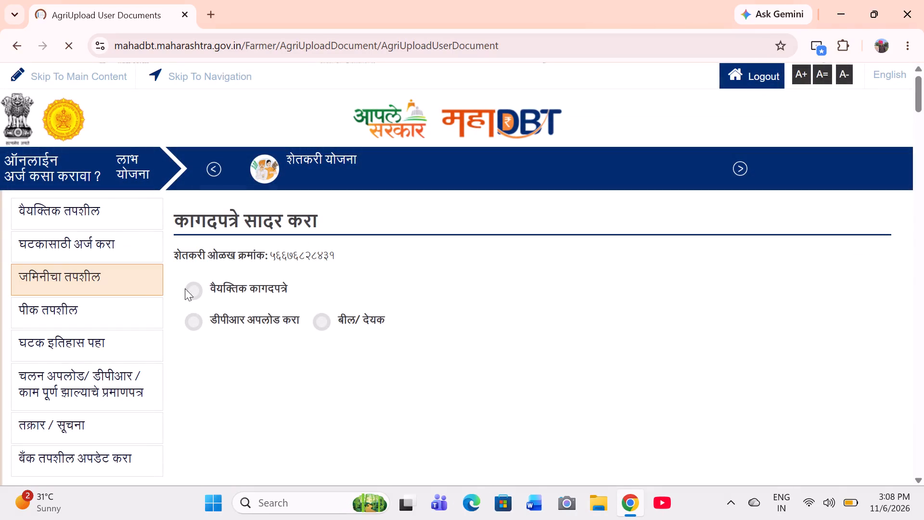
pyautogui.click(203, 292)
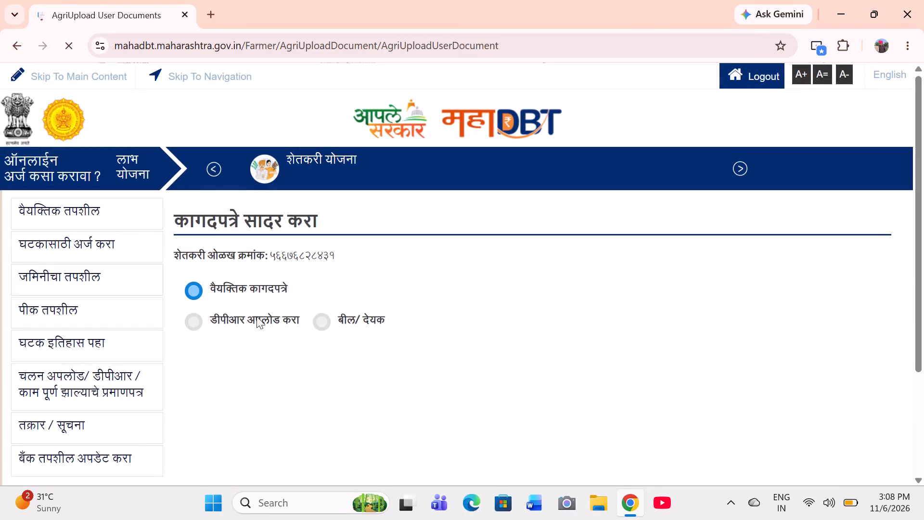
pyautogui.scroll(-1, 287, 359)
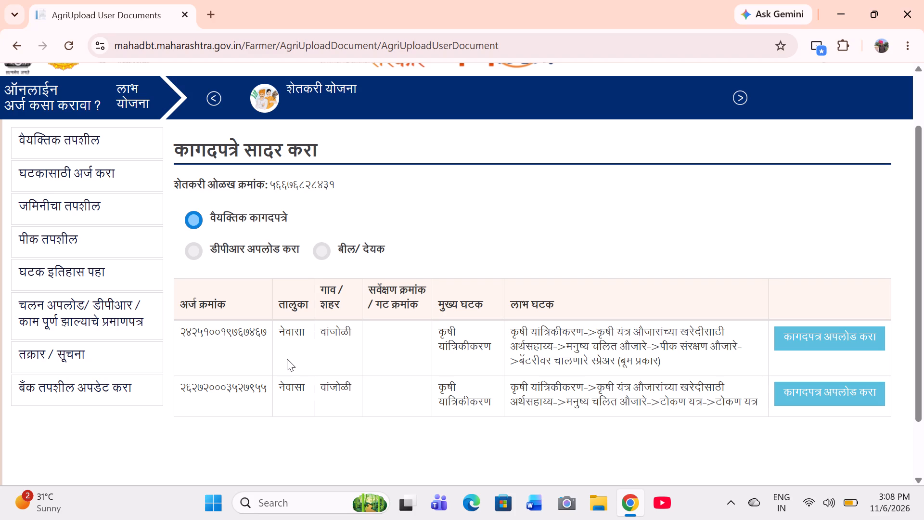
pyautogui.click(201, 244)
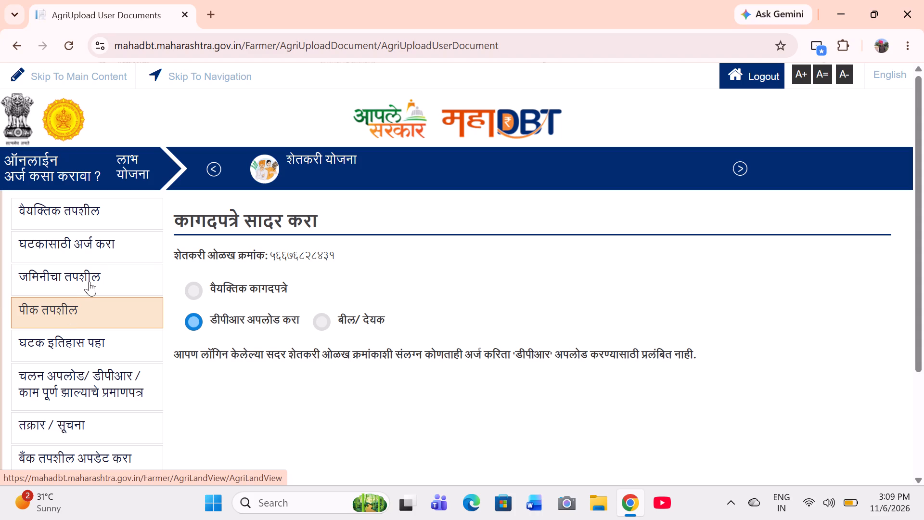
# Review the farmer's land details (जमिनीचा तपशील) and crop details (पीक तपशील).
pyautogui.click(101, 274)
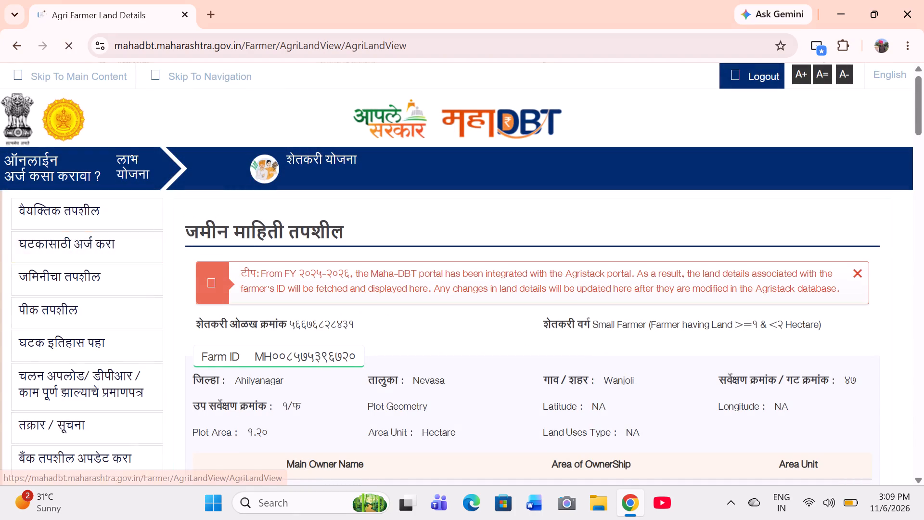
pyautogui.scroll(-2, 308, 360)
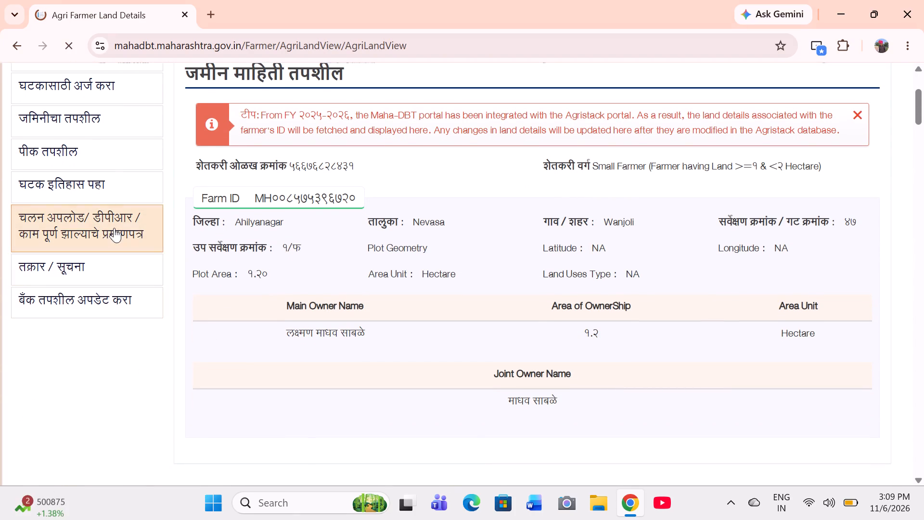
pyautogui.click(114, 228)
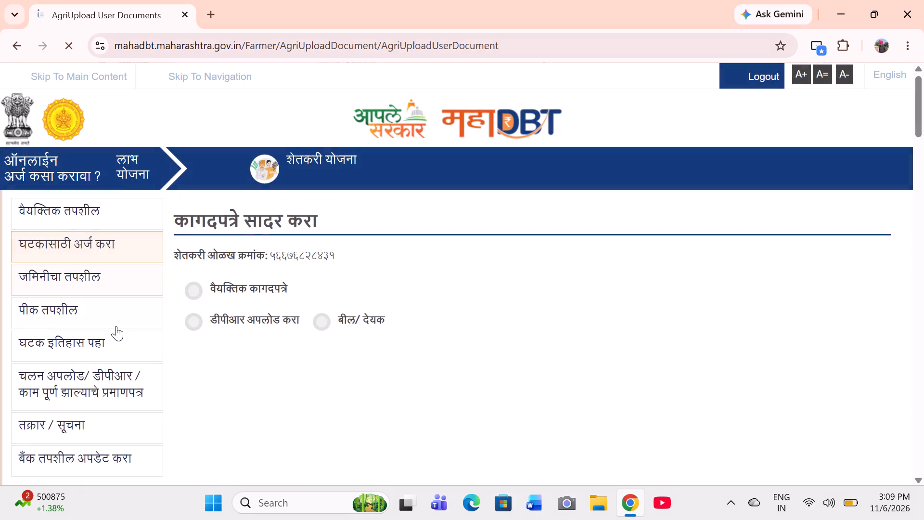
pyautogui.scroll(-2, 116, 326)
pyautogui.click(103, 340)
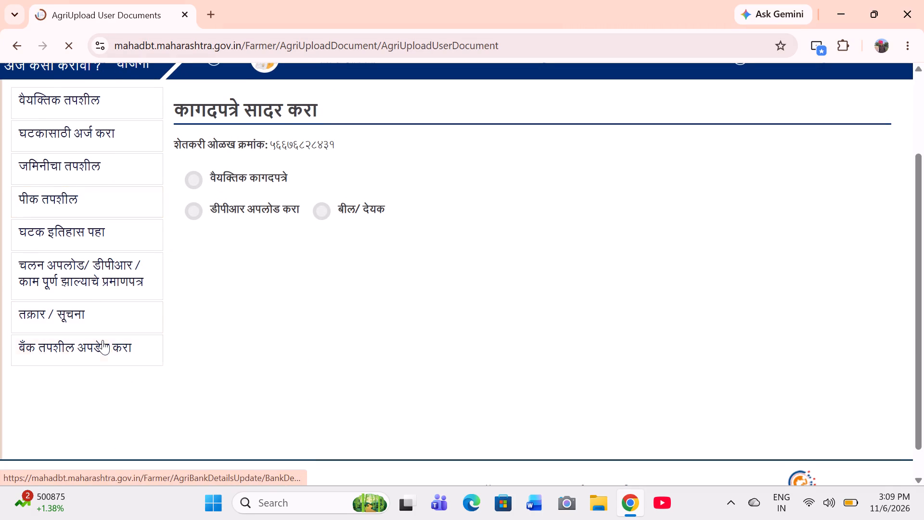
pyautogui.click(109, 201)
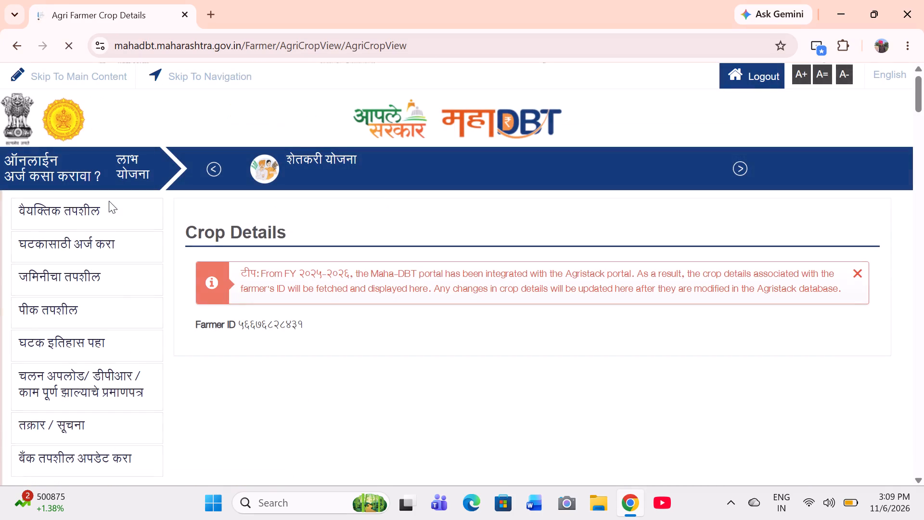
pyautogui.scroll(5, 82, 273)
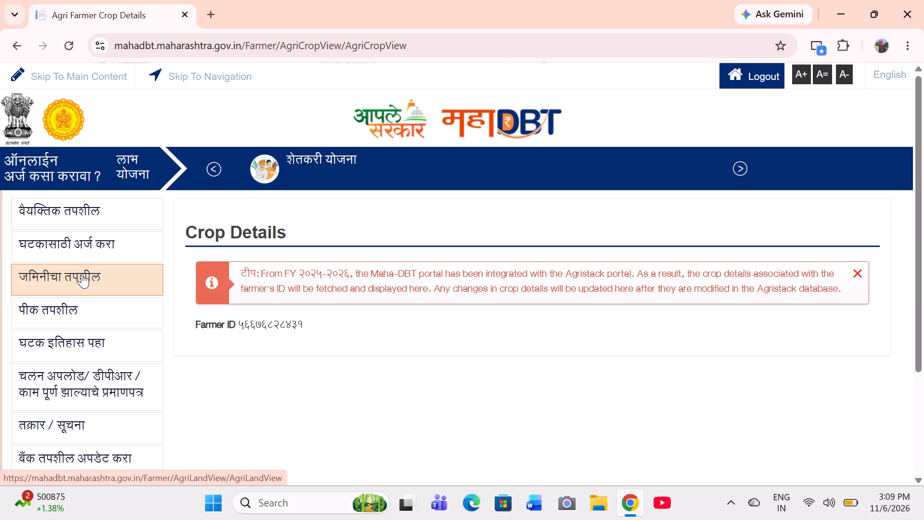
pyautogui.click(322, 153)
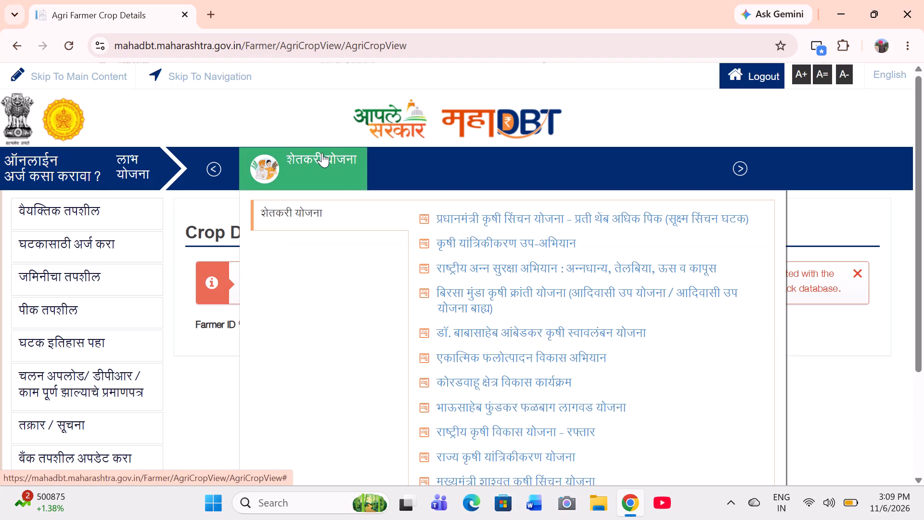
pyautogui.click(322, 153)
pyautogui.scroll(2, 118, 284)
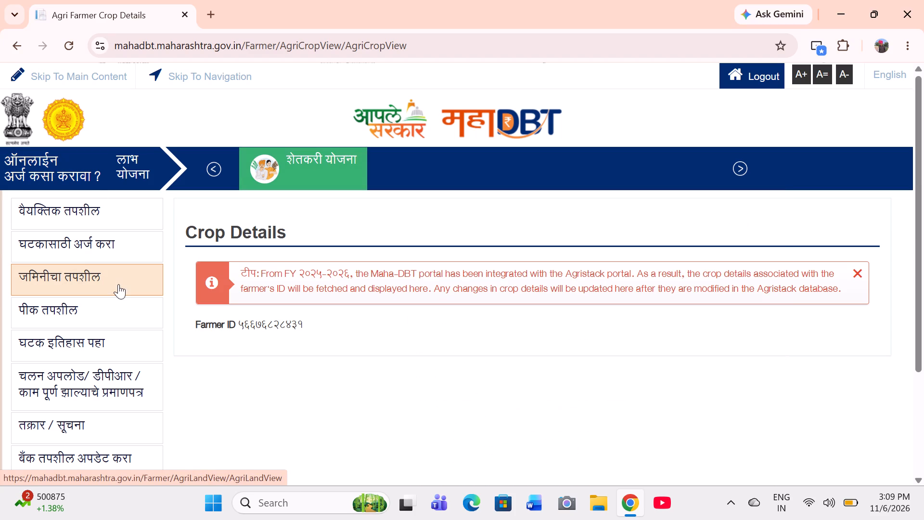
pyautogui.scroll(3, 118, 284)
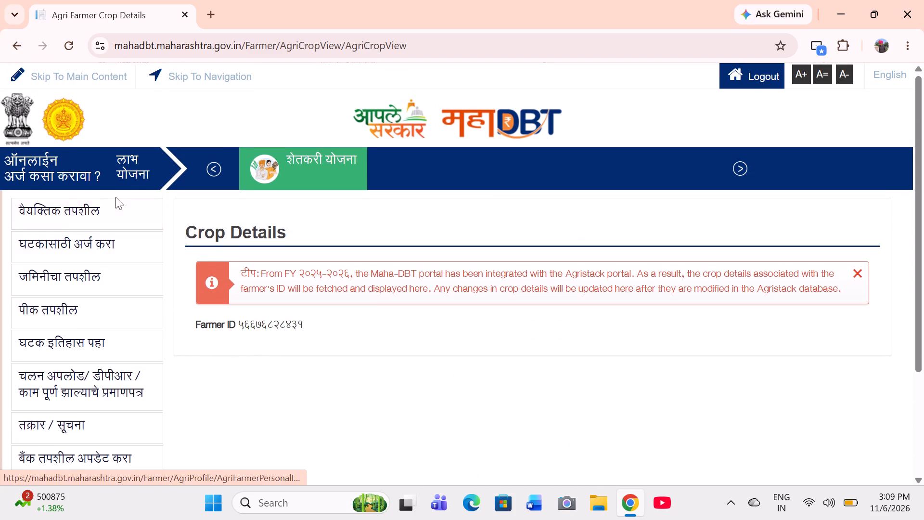
# Open the farmer's personal details page (वैयक्तिक तपशील) again and look through the profile information.
pyautogui.click(115, 197)
pyautogui.click(113, 219)
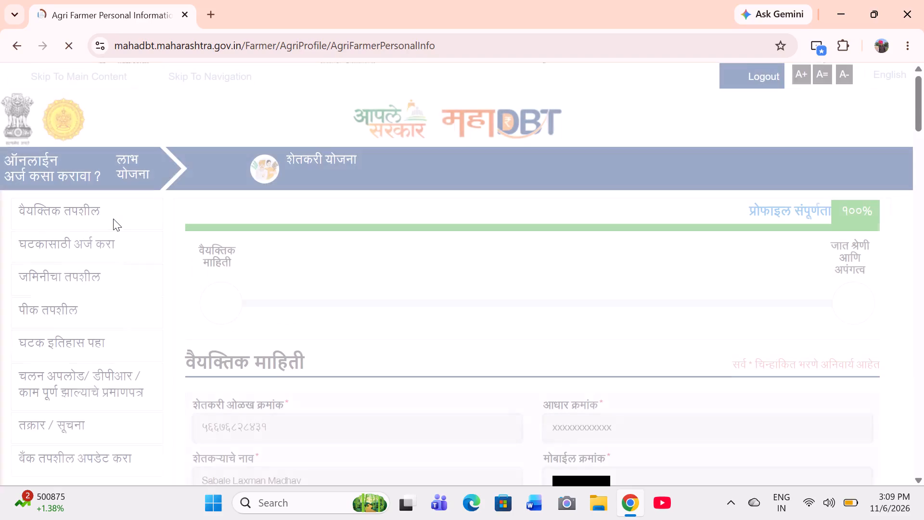
pyautogui.scroll(-5, 472, 366)
pyautogui.scroll(2, 472, 366)
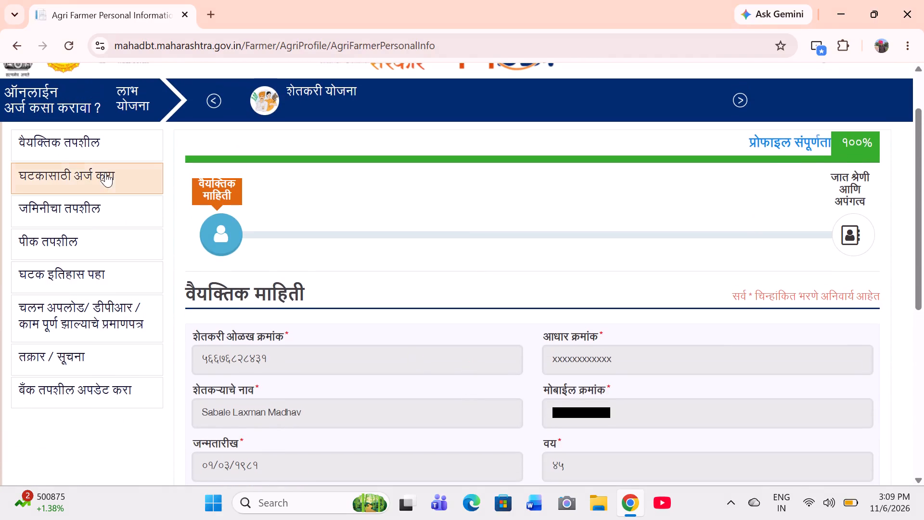
# Check the selected items list (आपण निवडलेल्या बाबी) via the application submission option, then return to the component selection page.
pyautogui.click(107, 180)
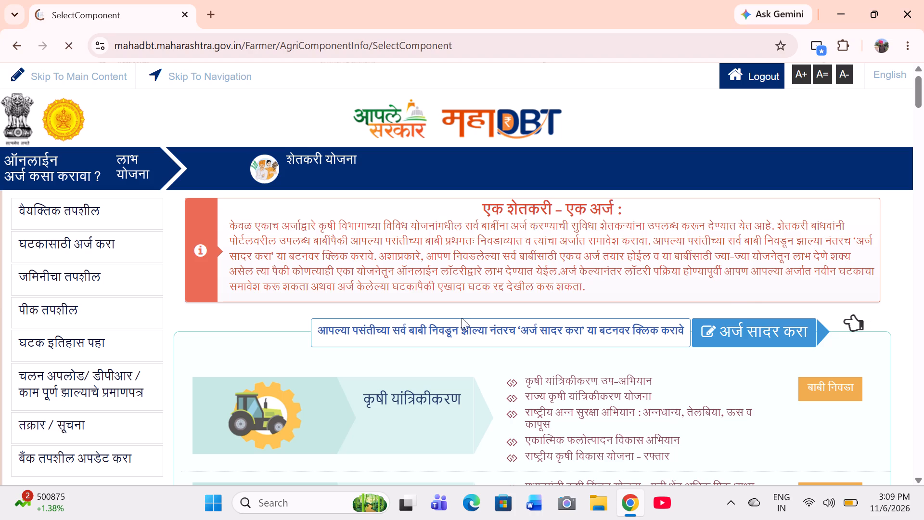
pyautogui.click(756, 334)
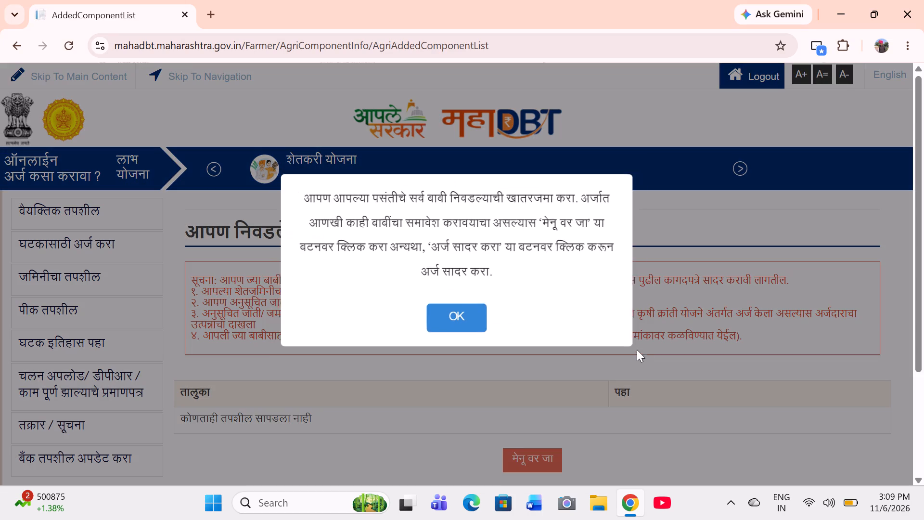
pyautogui.click(458, 320)
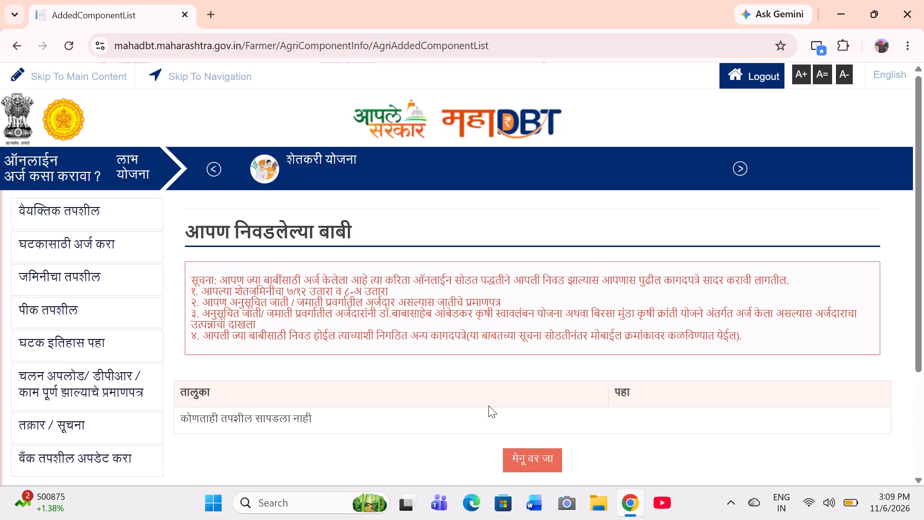
pyautogui.click(513, 449)
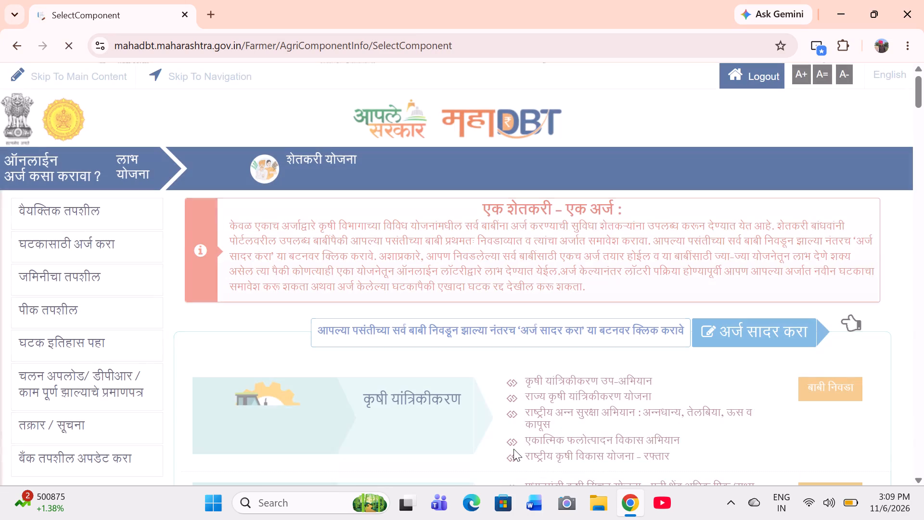
# Open the item selection form for बियाणे वितरण, प्रात्यक्षिक, फ्लेक्सी घटक, औषधे आणि खते.
pyautogui.scroll(-3, 513, 449)
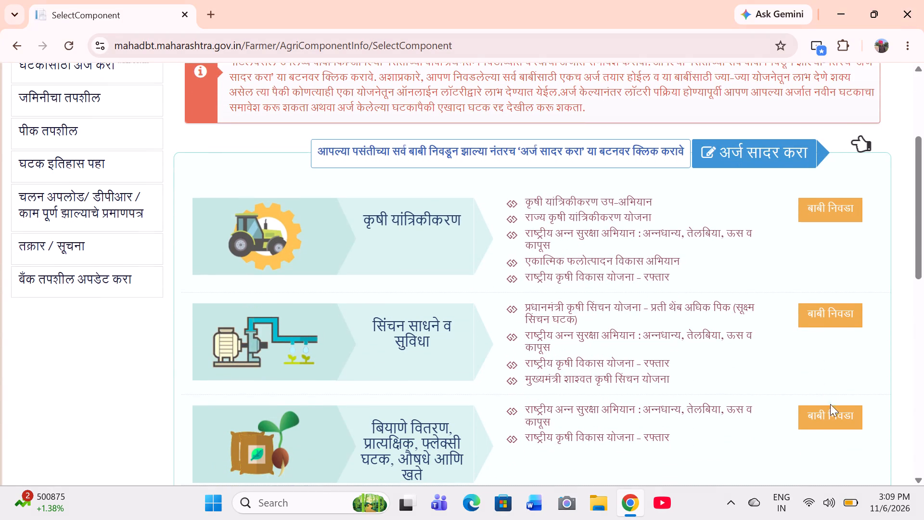
pyautogui.click(821, 417)
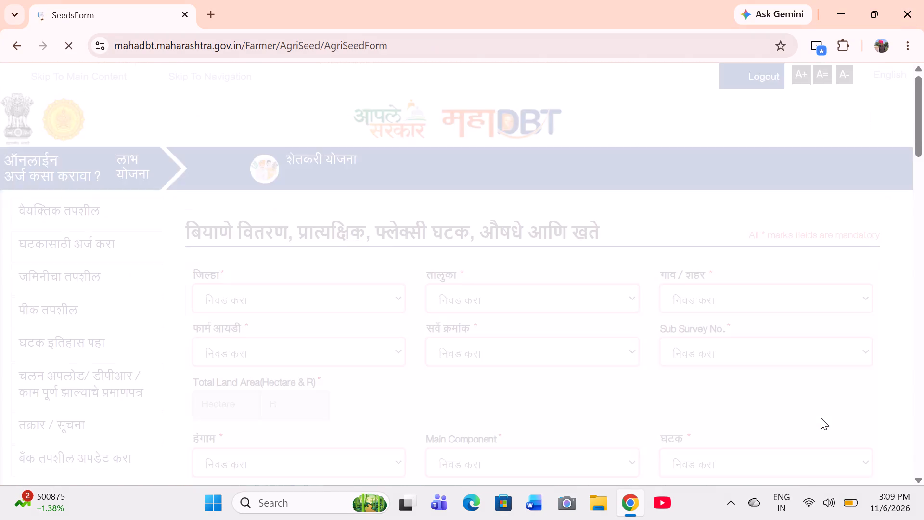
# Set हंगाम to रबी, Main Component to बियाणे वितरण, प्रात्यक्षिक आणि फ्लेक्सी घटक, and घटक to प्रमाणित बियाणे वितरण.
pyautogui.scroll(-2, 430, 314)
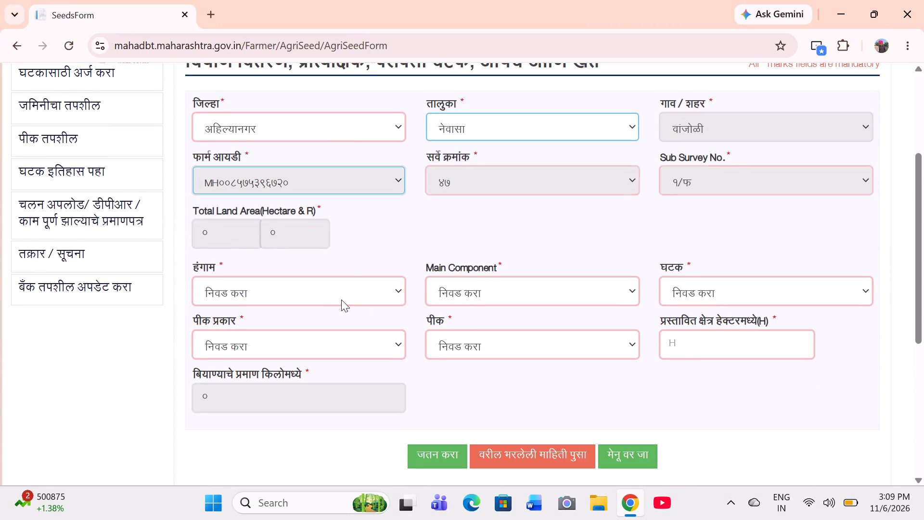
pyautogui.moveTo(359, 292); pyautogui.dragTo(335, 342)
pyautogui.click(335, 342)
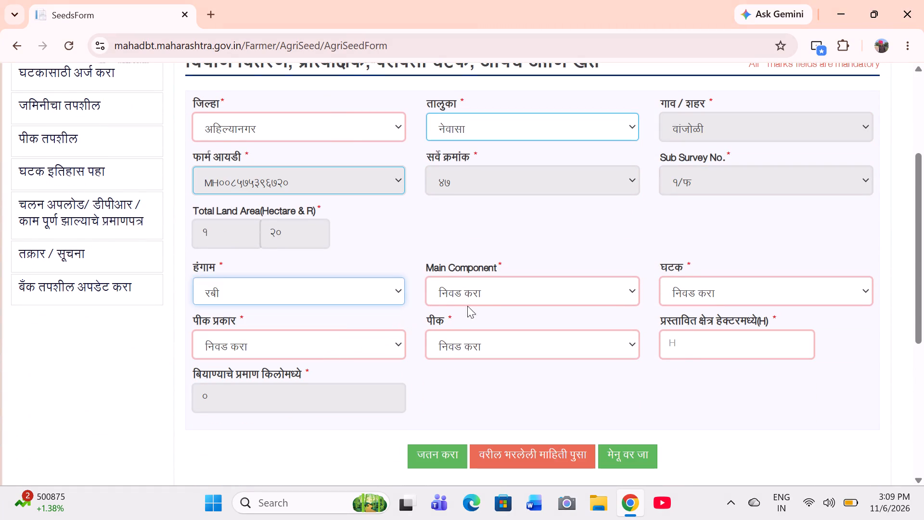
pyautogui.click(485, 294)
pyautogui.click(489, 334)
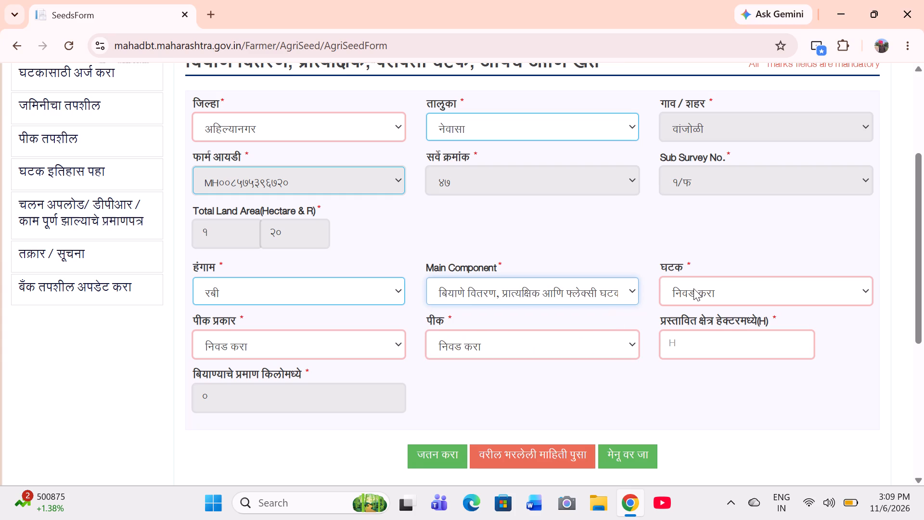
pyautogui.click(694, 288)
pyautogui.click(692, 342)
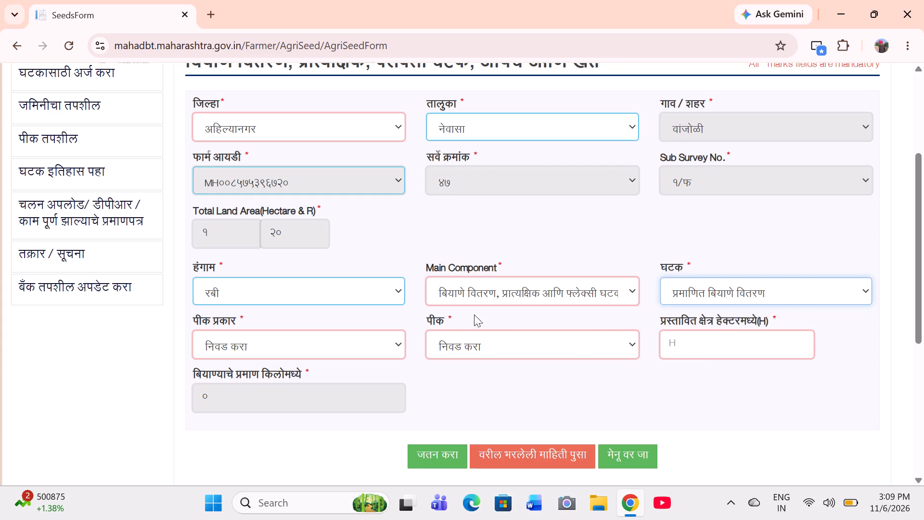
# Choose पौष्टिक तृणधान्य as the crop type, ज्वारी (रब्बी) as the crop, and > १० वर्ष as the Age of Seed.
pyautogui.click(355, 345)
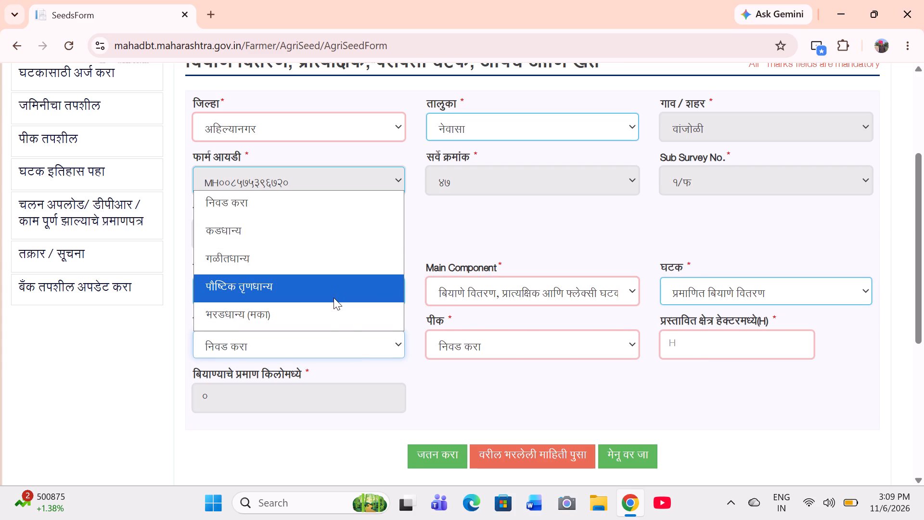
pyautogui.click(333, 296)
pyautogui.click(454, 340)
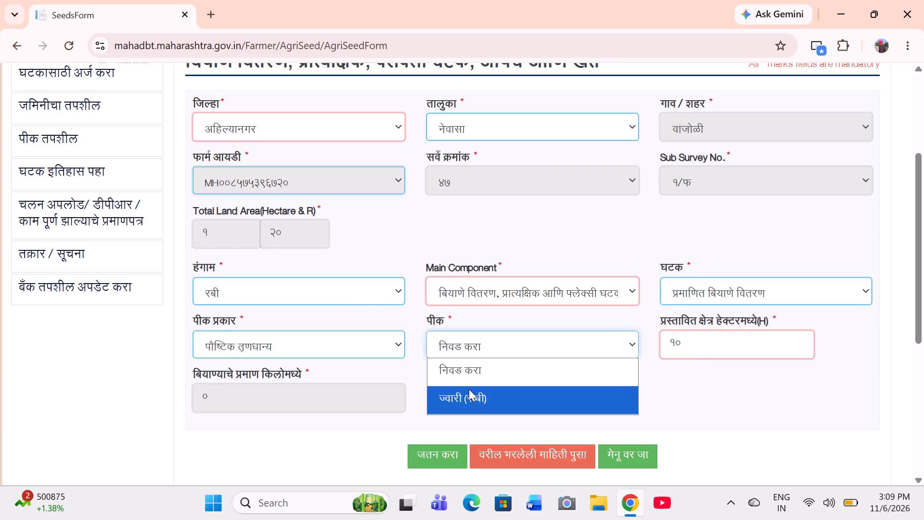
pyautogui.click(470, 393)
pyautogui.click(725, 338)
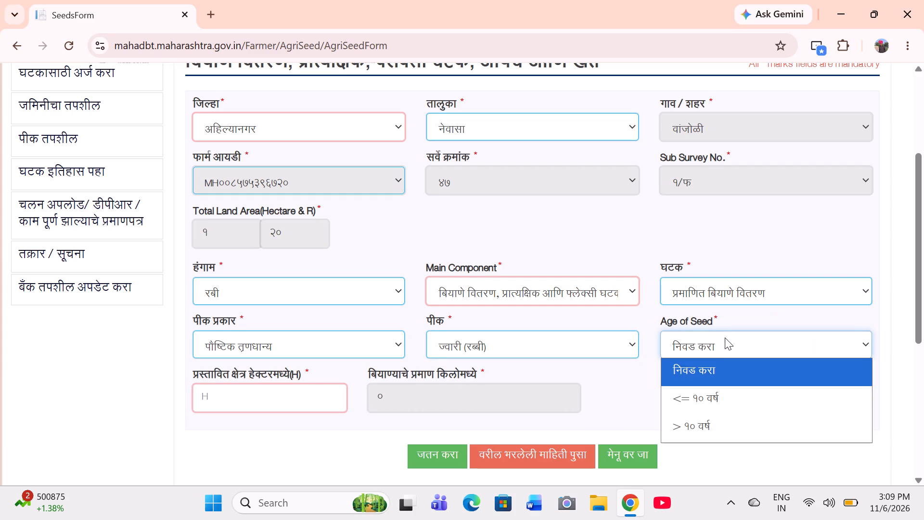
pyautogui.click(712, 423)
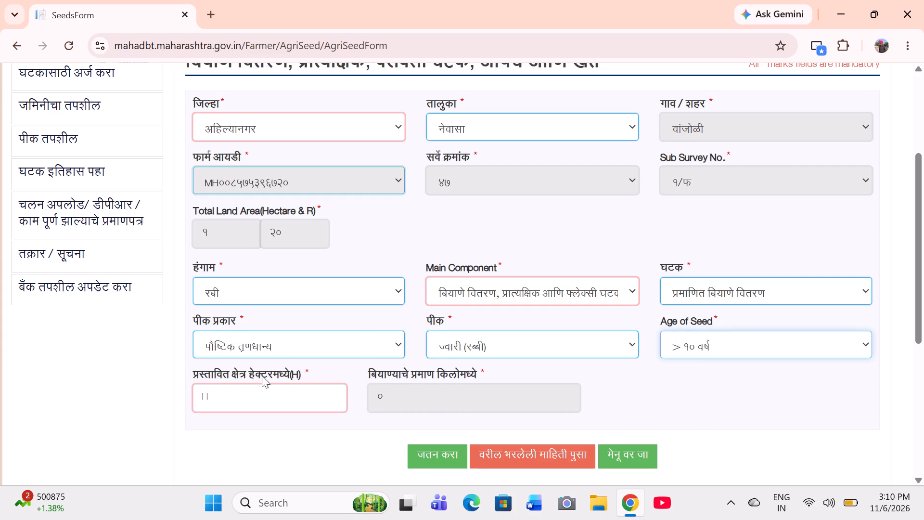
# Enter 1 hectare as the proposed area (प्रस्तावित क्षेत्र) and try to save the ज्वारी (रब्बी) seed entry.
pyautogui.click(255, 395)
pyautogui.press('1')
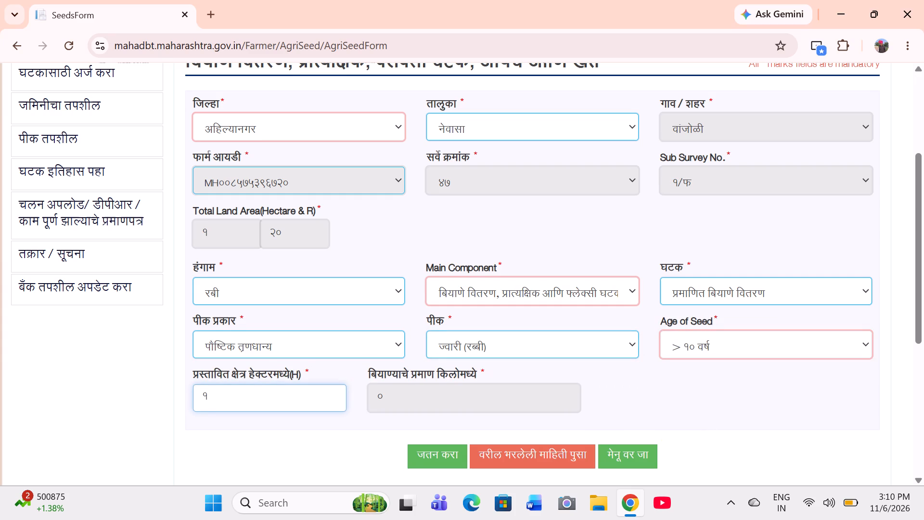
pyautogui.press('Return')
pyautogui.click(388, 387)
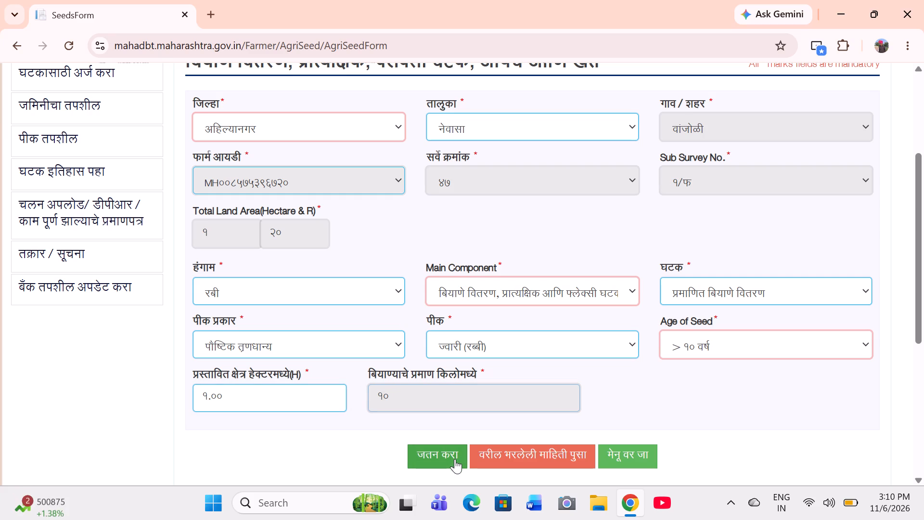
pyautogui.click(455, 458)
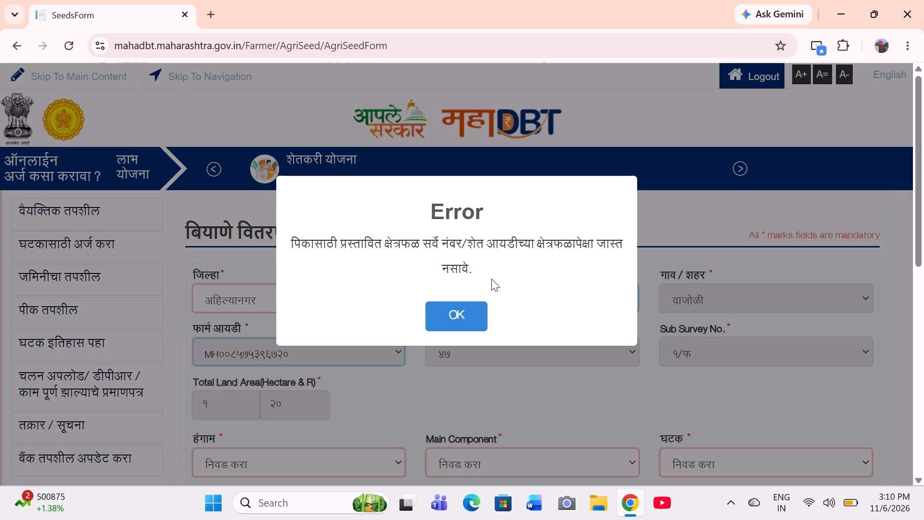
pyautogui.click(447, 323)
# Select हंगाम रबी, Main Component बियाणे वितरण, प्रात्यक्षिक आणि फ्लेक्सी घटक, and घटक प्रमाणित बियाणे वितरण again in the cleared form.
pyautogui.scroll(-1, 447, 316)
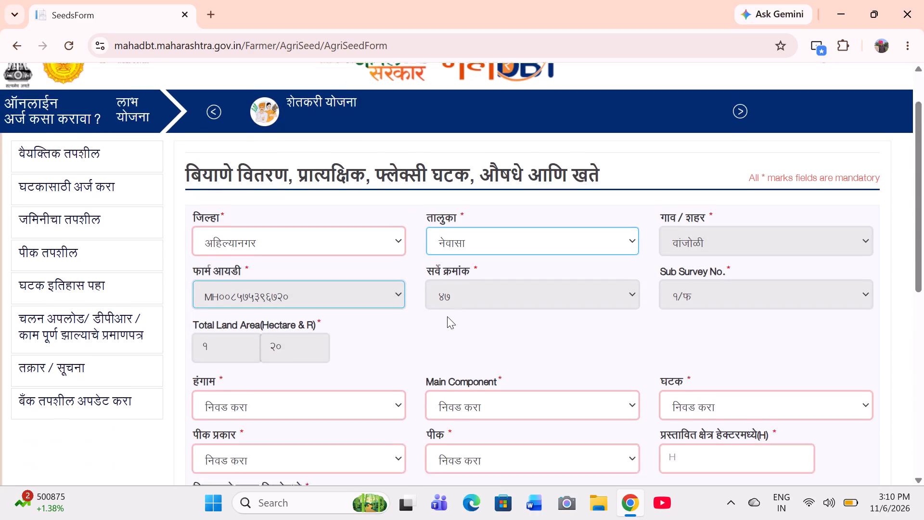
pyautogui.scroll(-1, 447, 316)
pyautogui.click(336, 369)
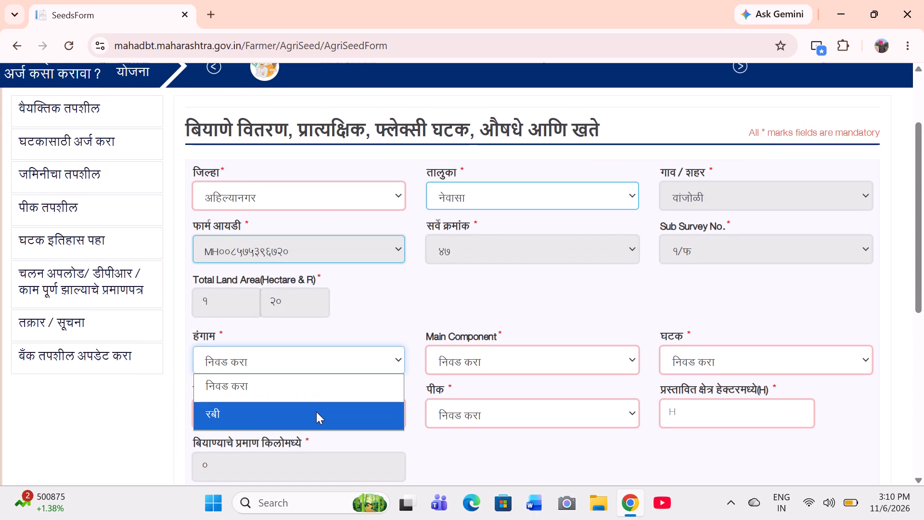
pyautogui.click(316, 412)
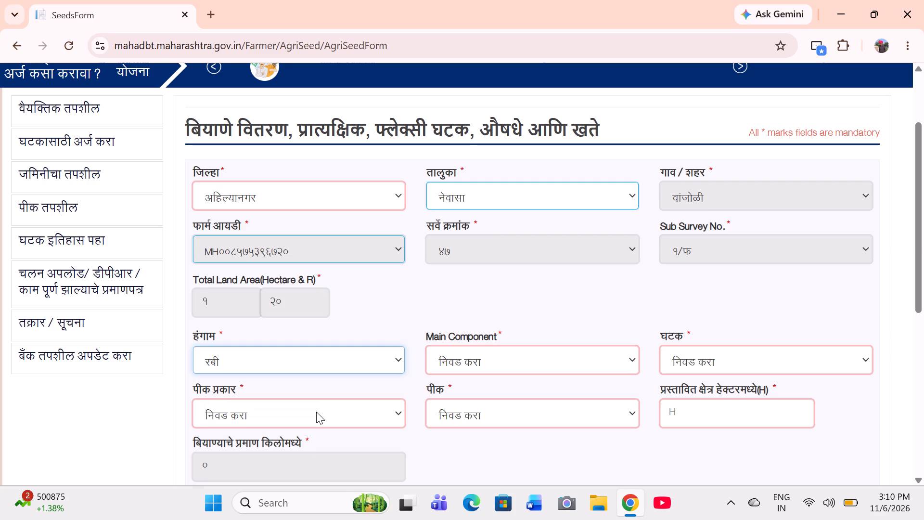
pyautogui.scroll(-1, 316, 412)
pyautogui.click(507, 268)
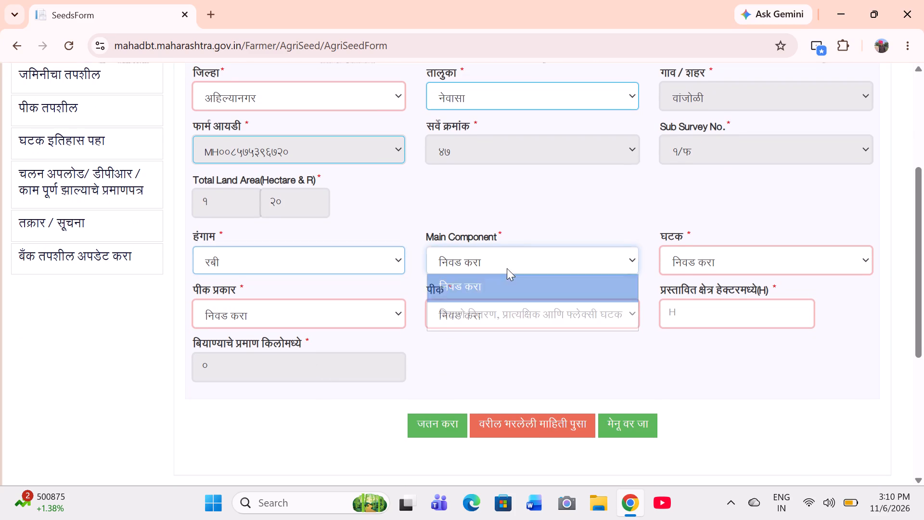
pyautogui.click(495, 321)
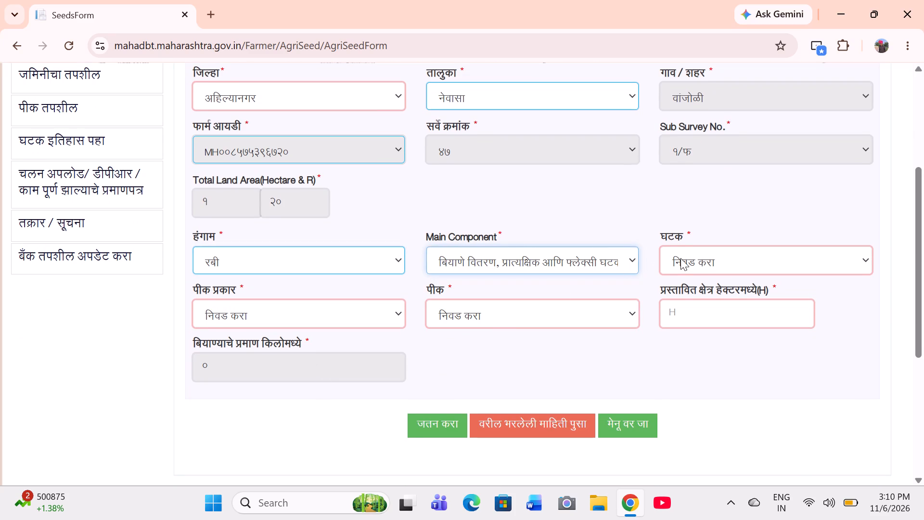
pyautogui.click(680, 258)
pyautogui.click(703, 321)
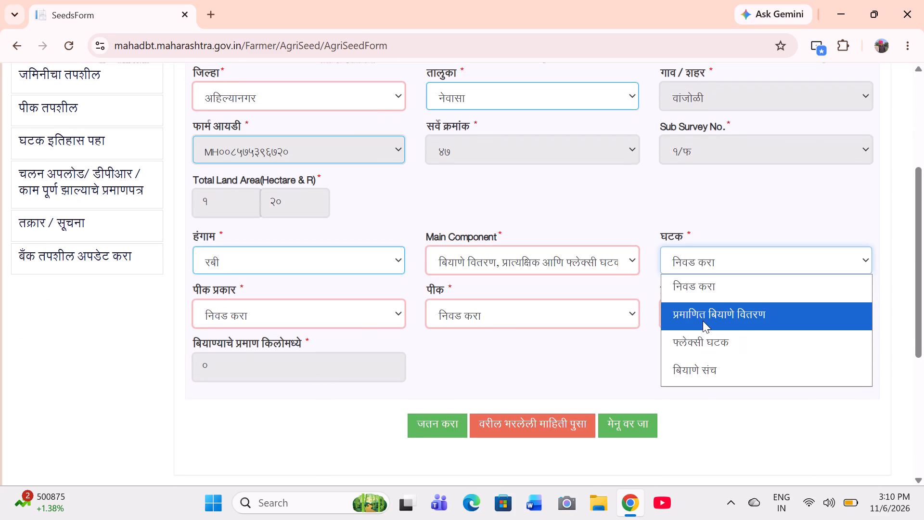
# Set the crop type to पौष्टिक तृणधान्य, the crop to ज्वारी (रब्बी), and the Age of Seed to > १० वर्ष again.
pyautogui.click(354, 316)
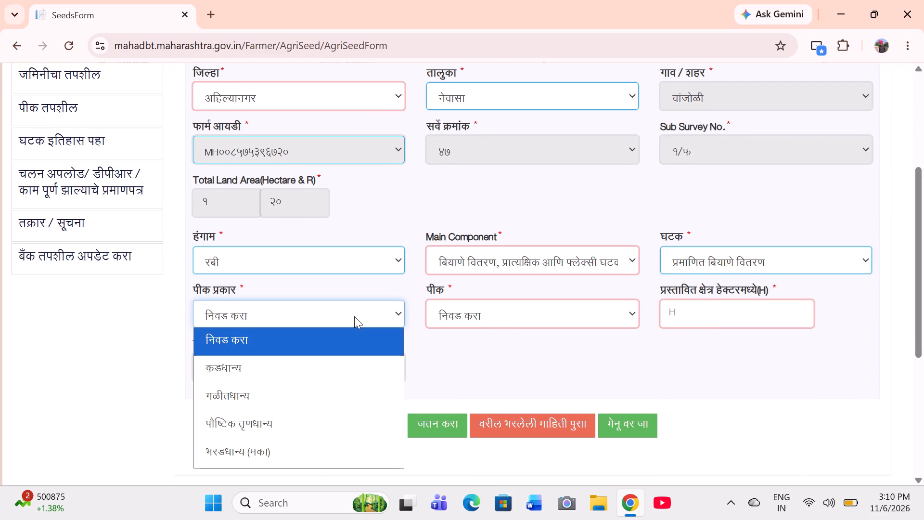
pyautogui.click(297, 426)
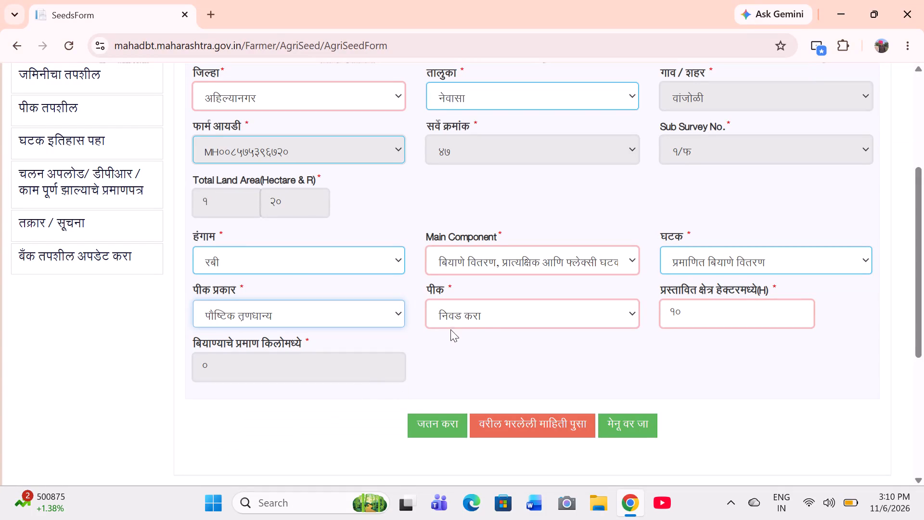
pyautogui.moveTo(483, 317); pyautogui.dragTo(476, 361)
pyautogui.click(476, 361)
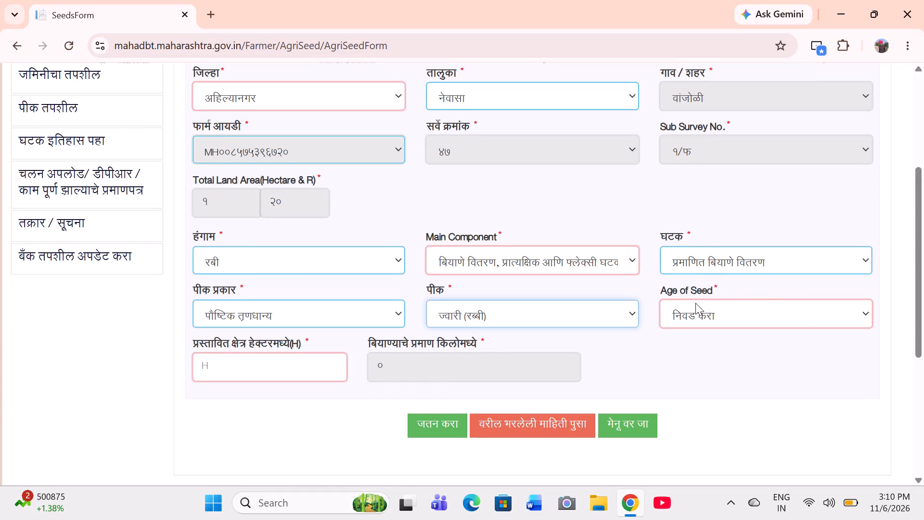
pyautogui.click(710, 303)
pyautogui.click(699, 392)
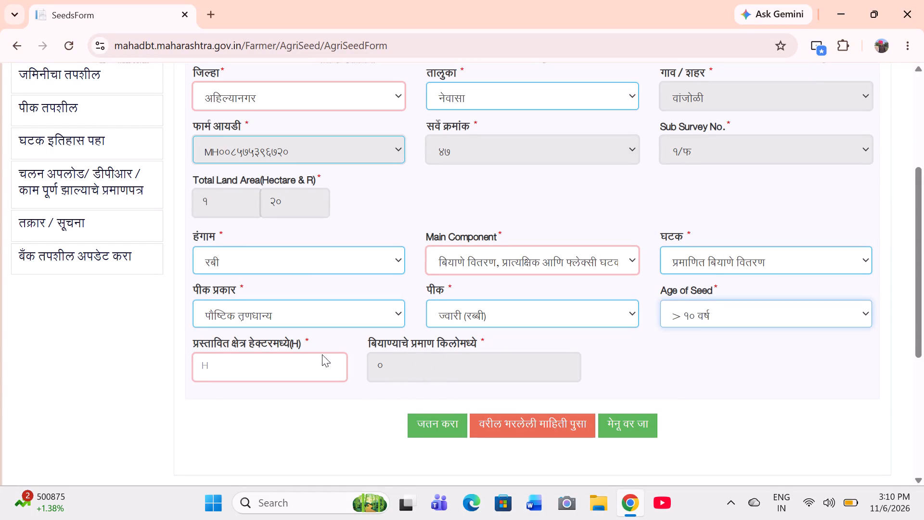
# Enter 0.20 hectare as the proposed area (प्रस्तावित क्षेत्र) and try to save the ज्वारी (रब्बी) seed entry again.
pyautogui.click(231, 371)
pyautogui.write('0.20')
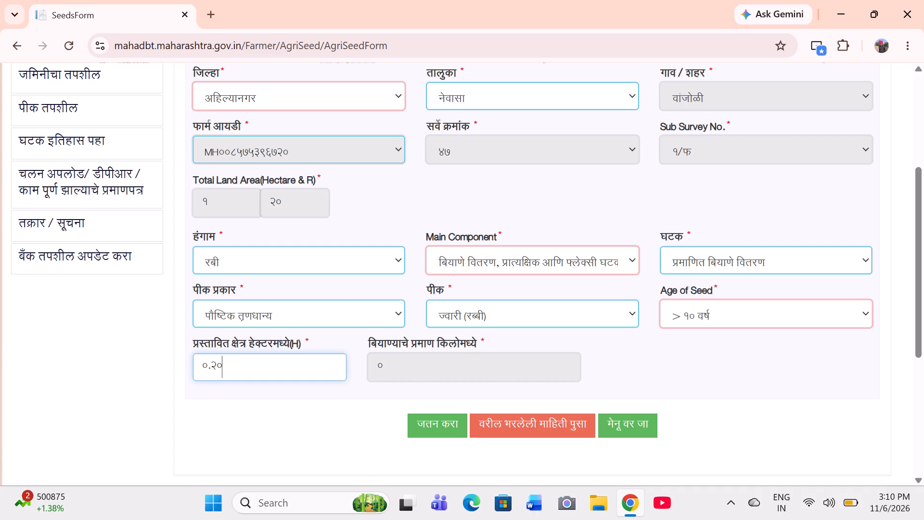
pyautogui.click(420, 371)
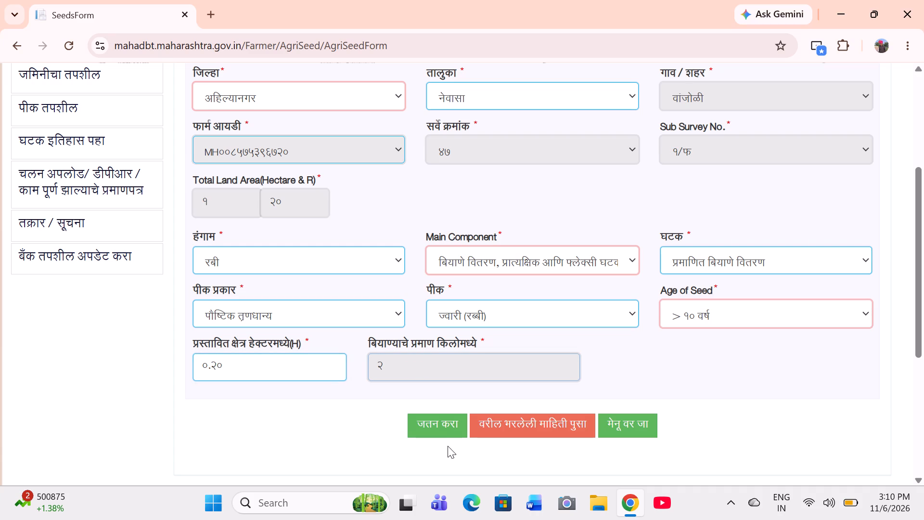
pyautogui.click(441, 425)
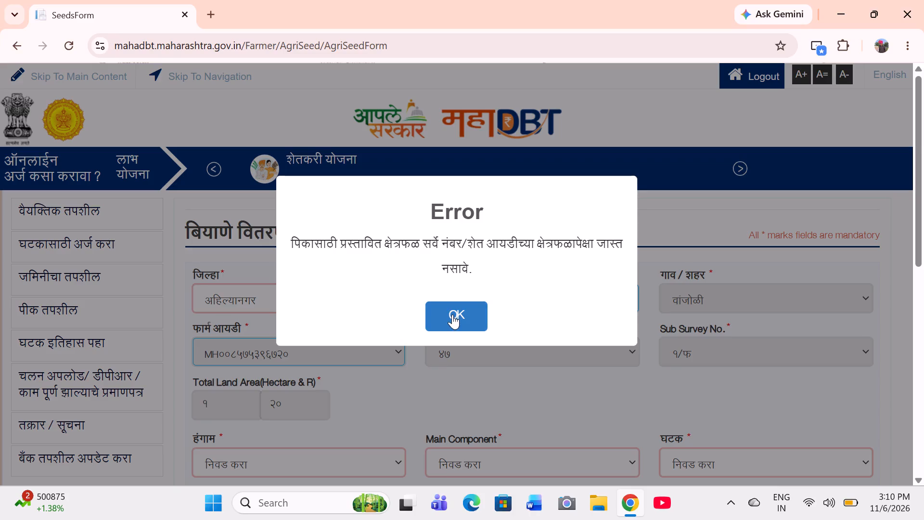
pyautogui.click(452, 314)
# Open the farmer's personal details page (वैयक्तिक तपशील) and look through the personal information.
pyautogui.scroll(4, 61, 290)
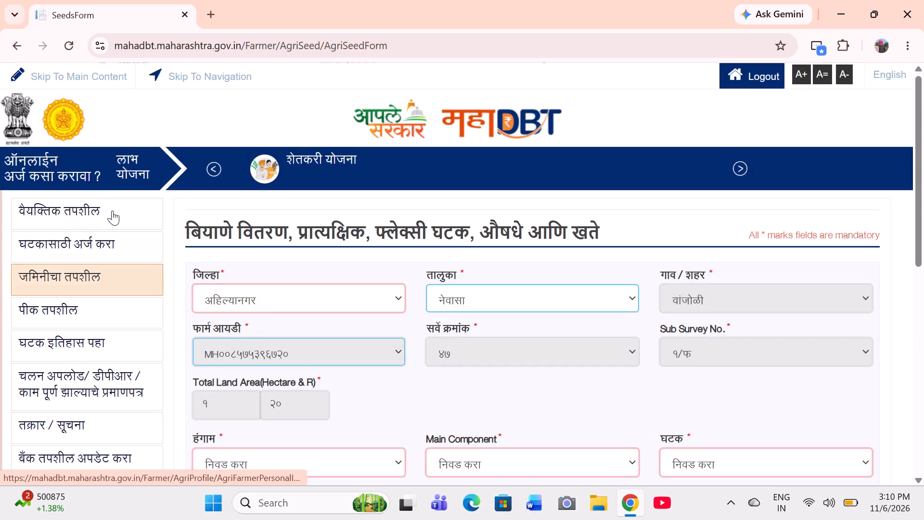
pyautogui.click(103, 208)
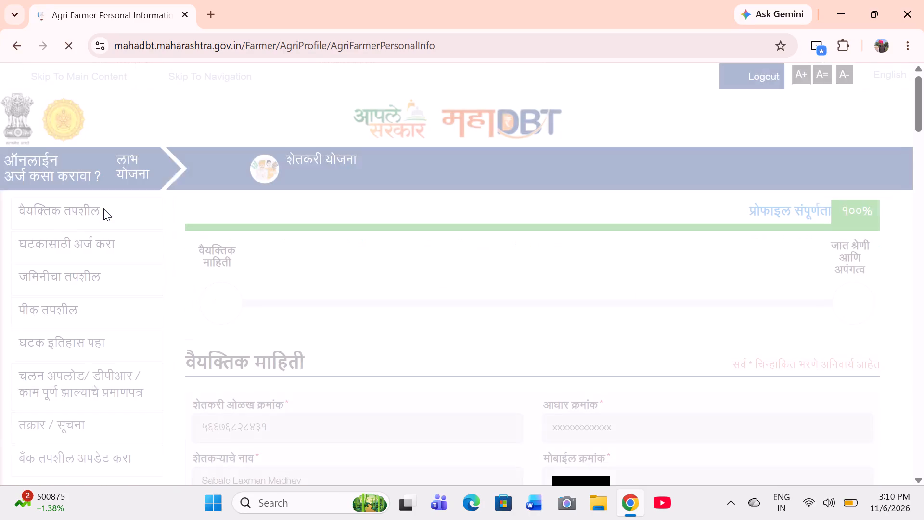
pyautogui.scroll(-2, 103, 208)
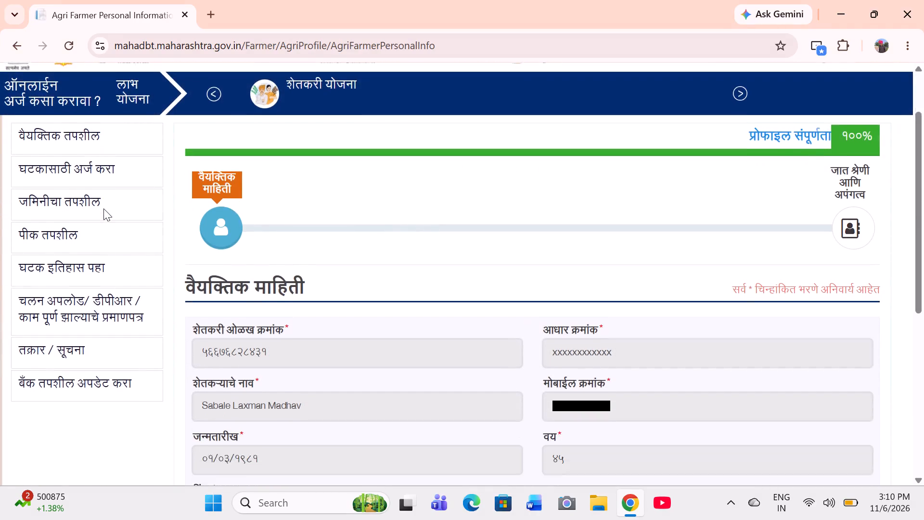
pyautogui.scroll(-3, 103, 208)
pyautogui.hscroll(1, 103, 208)
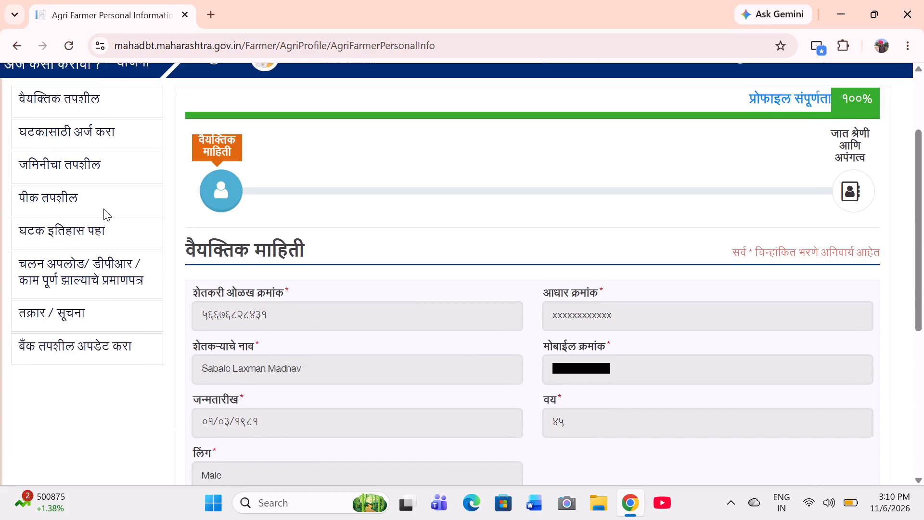
# Visit the component application (घटकासाठी अर्ज करा), land details (जमिनीचा तपशील) and crop details (पीक तपशील) pages.
pyautogui.hscroll(1, 103, 208)
pyautogui.click(90, 141)
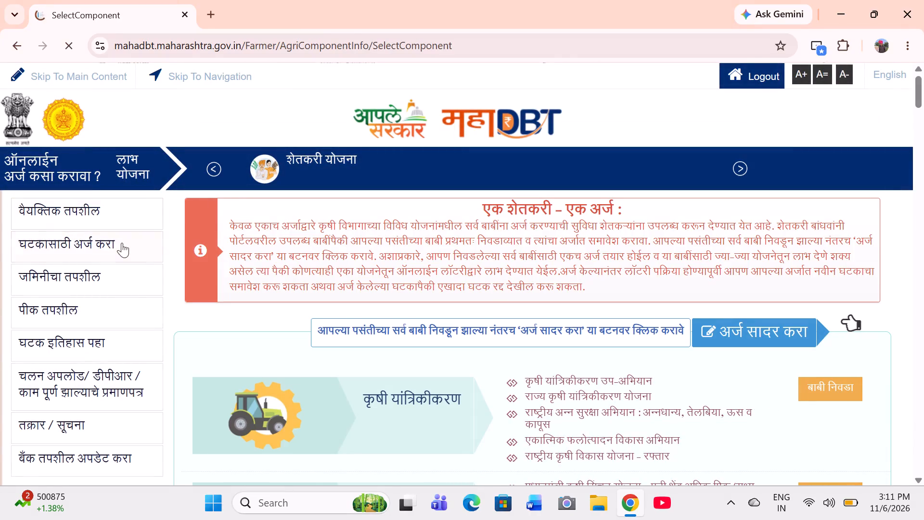
pyautogui.click(104, 269)
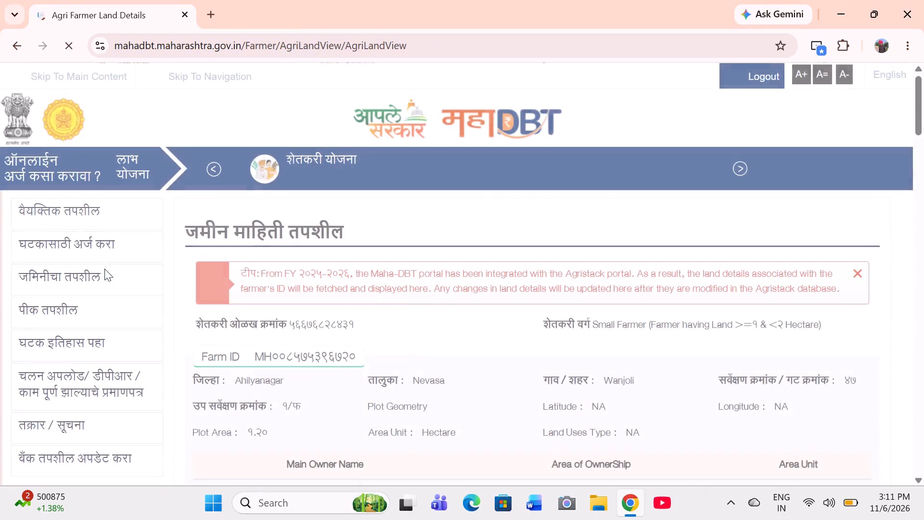
pyautogui.scroll(-2, 104, 269)
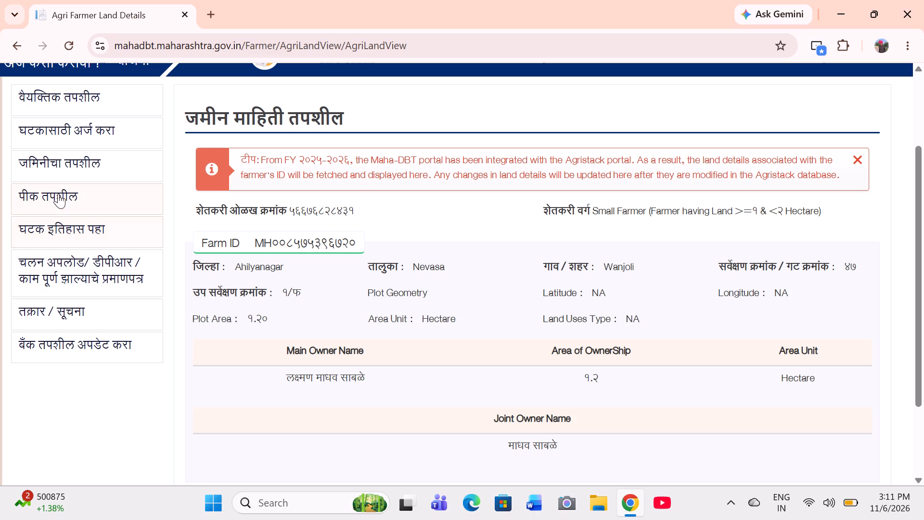
pyautogui.click(58, 194)
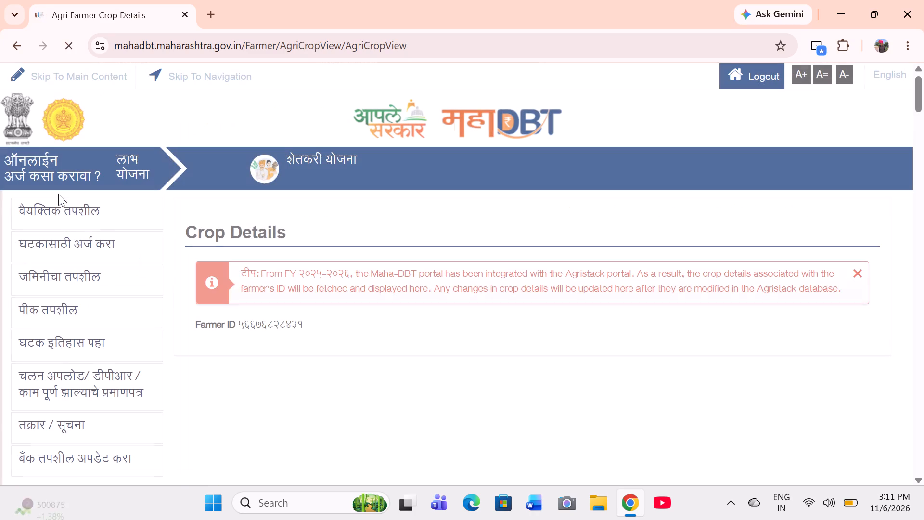
# From the component history (घटक इतिहास पहा), list the applied components (लागू केलेले घटक) and open the हरभरा seed application for viewing.
pyautogui.click(71, 357)
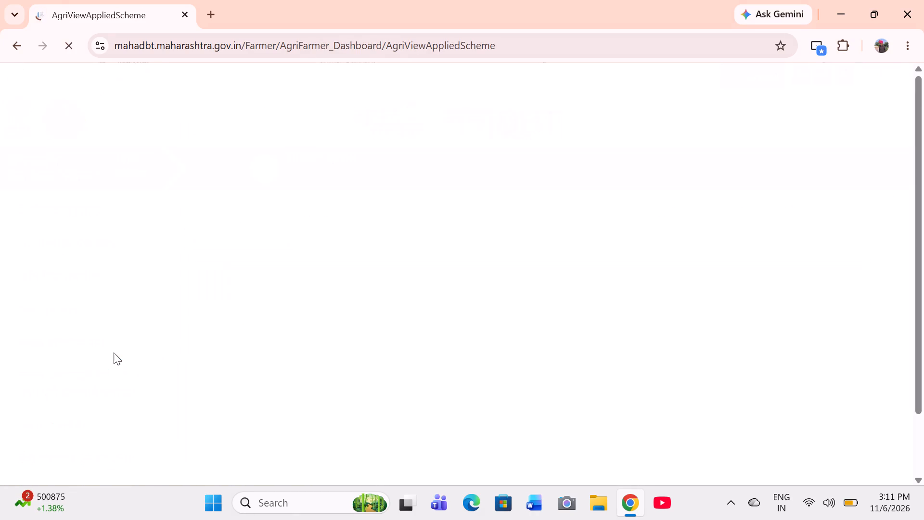
pyautogui.hscroll(3, 114, 352)
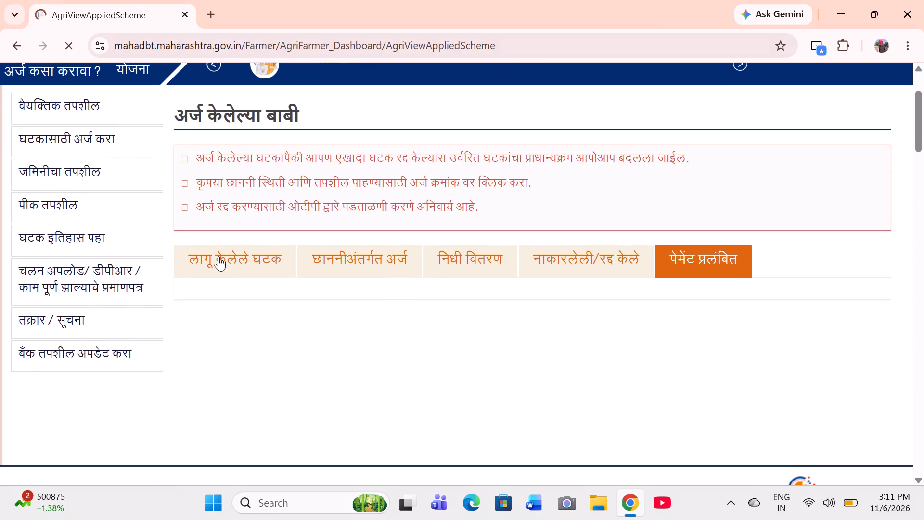
pyautogui.click(247, 261)
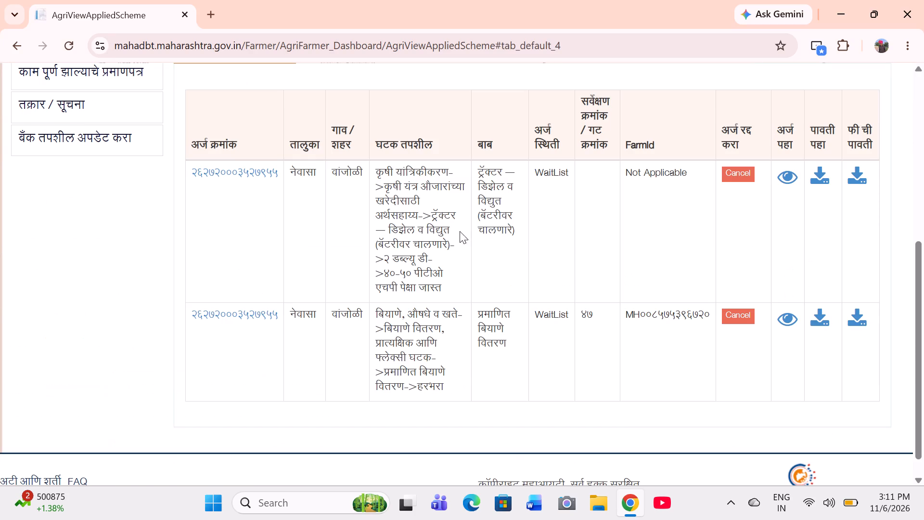
pyautogui.click(787, 318)
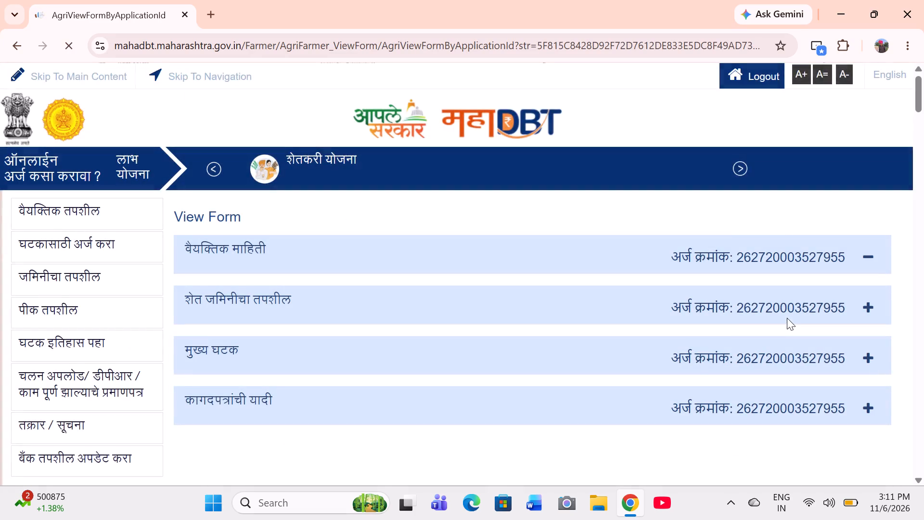
# Examine the application's personal information, land details, main component with its seed details, and document list sections.
pyautogui.scroll(-1, 787, 318)
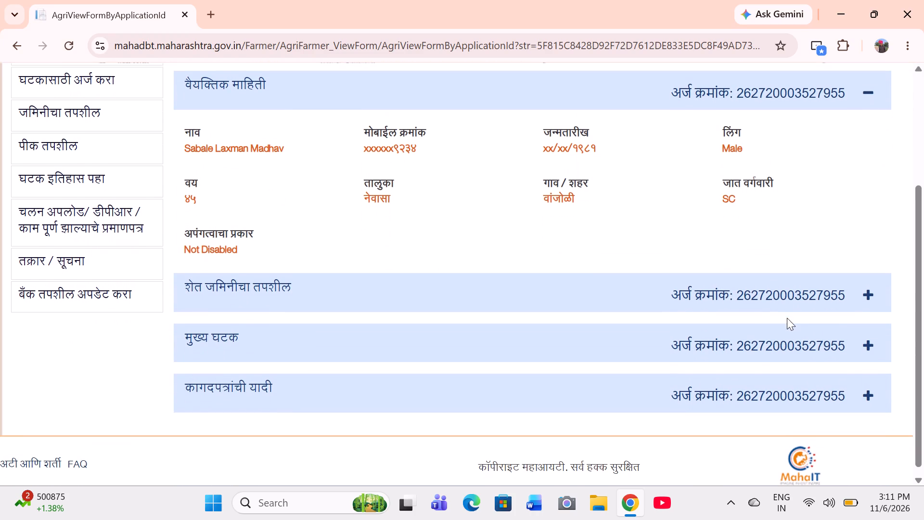
pyautogui.scroll(-1, 787, 318)
pyautogui.click(747, 299)
pyautogui.scroll(-1, 747, 299)
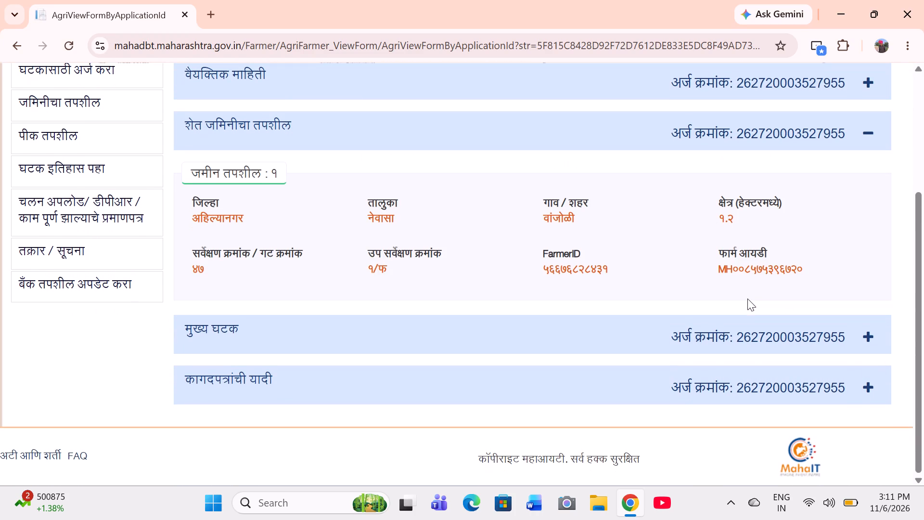
pyautogui.click(746, 340)
pyautogui.scroll(-1, 746, 340)
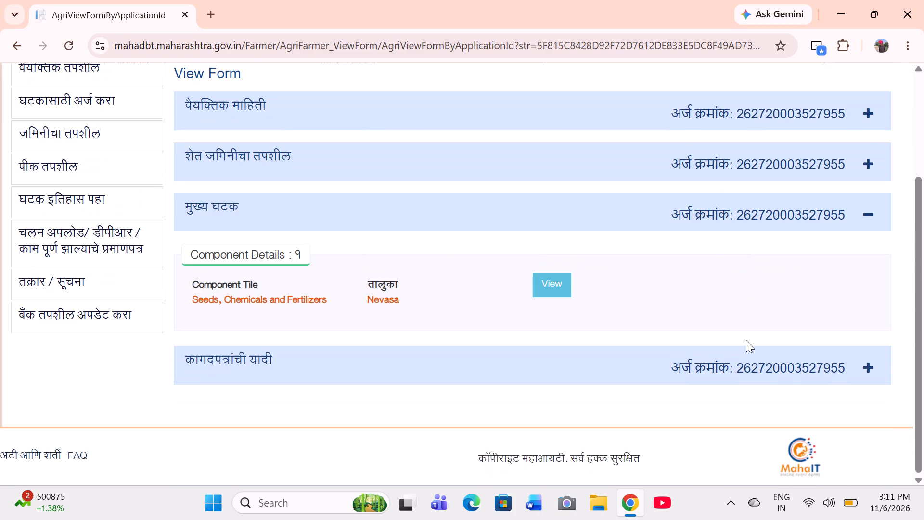
pyautogui.click(544, 286)
pyautogui.scroll(-1, 544, 286)
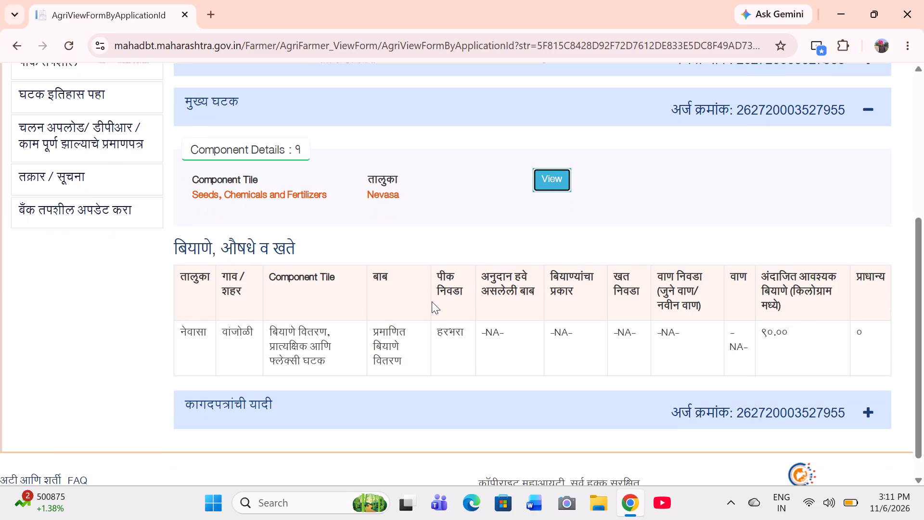
pyautogui.click(688, 385)
pyautogui.scroll(-2, 688, 385)
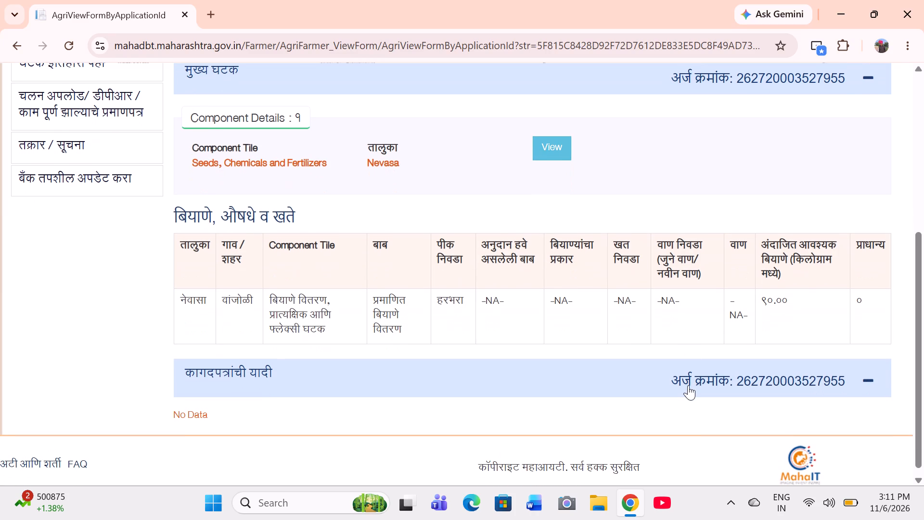
# Collapse the document list and show the बियाणे, औषधे व खते details table under the main component (मुख्य घटक).
pyautogui.scroll(1, 603, 264)
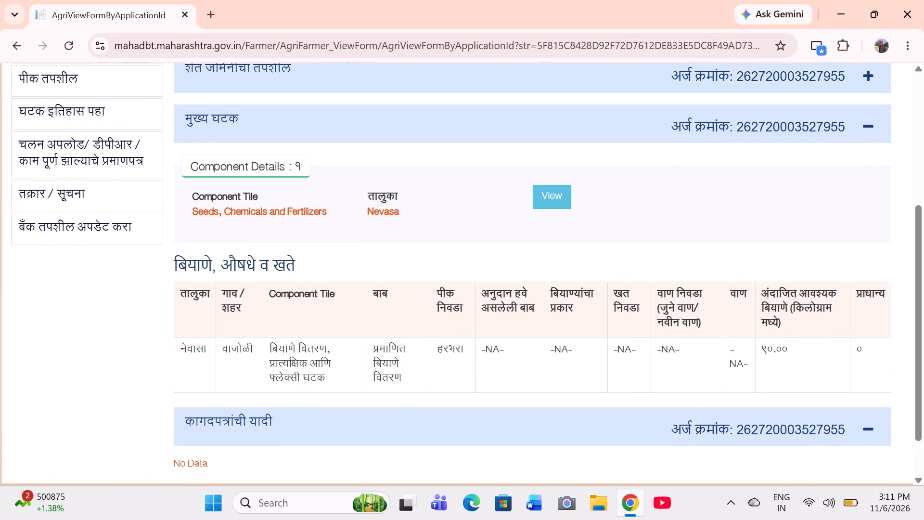
pyautogui.click(549, 201)
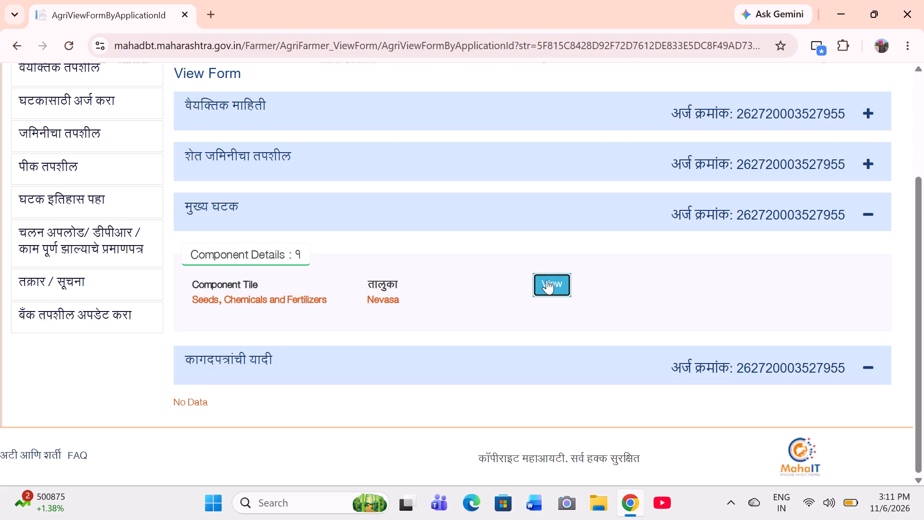
pyautogui.click(538, 215)
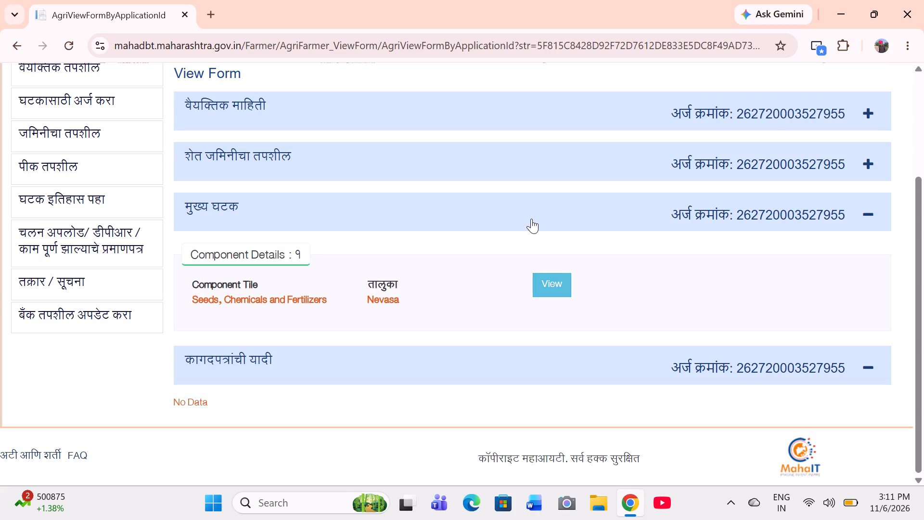
pyautogui.click(531, 216)
pyautogui.click(558, 278)
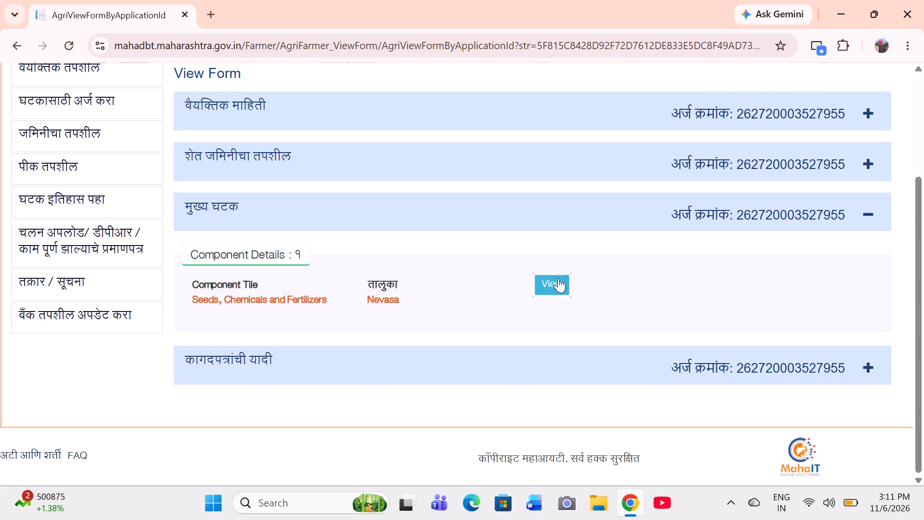
pyautogui.scroll(-2, 469, 373)
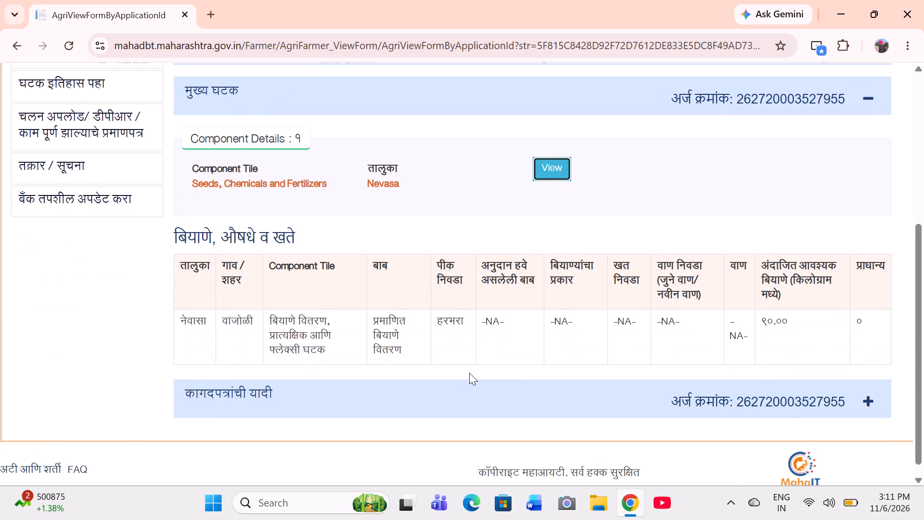
# Set up printing of the application form in Portrait layout and Black and white.
pyautogui.hotkey('ctrl', 'p')
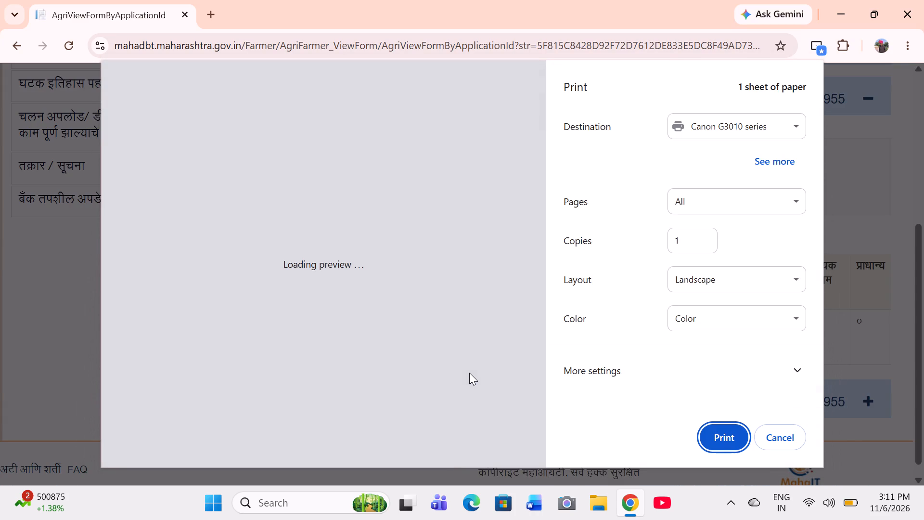
pyautogui.click(739, 276)
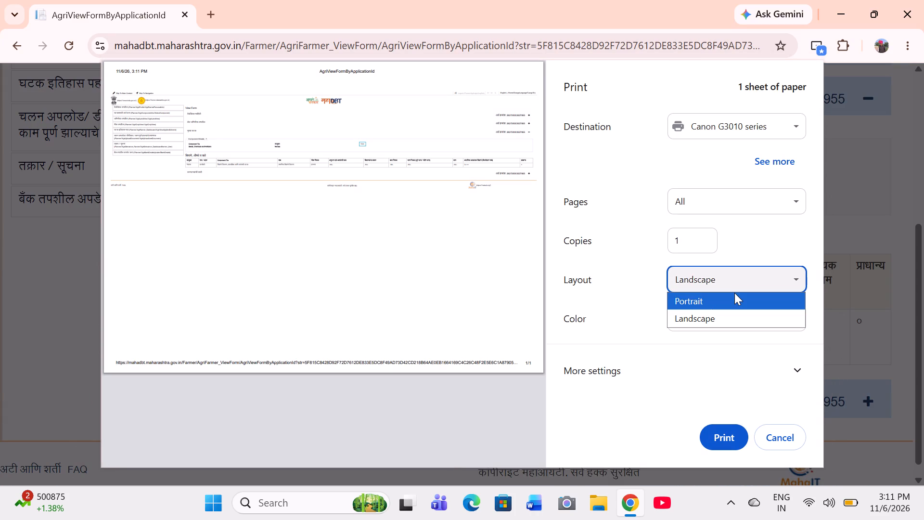
pyautogui.click(734, 295)
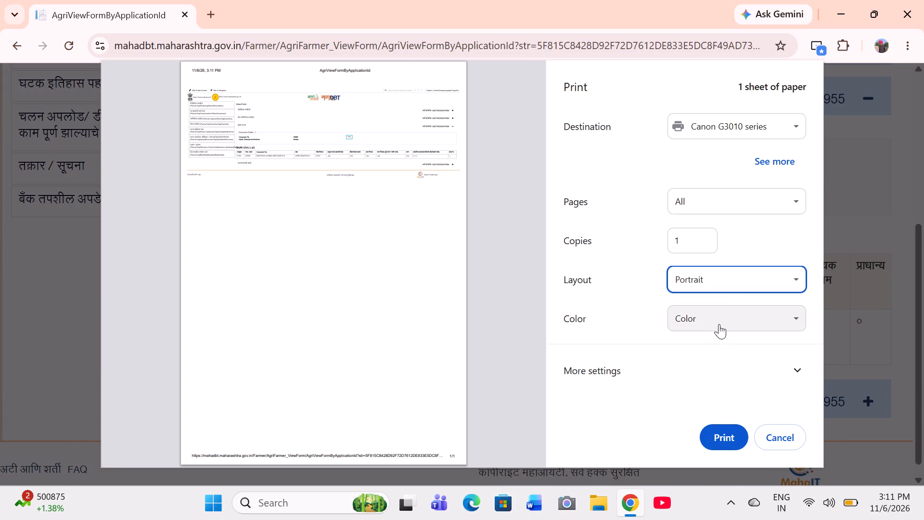
pyautogui.click(719, 324)
pyautogui.click(716, 338)
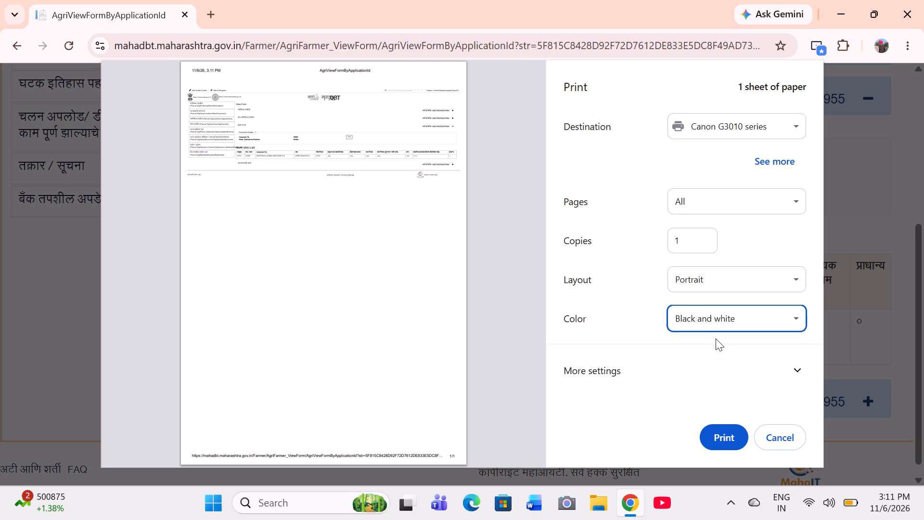
pyautogui.click(714, 320)
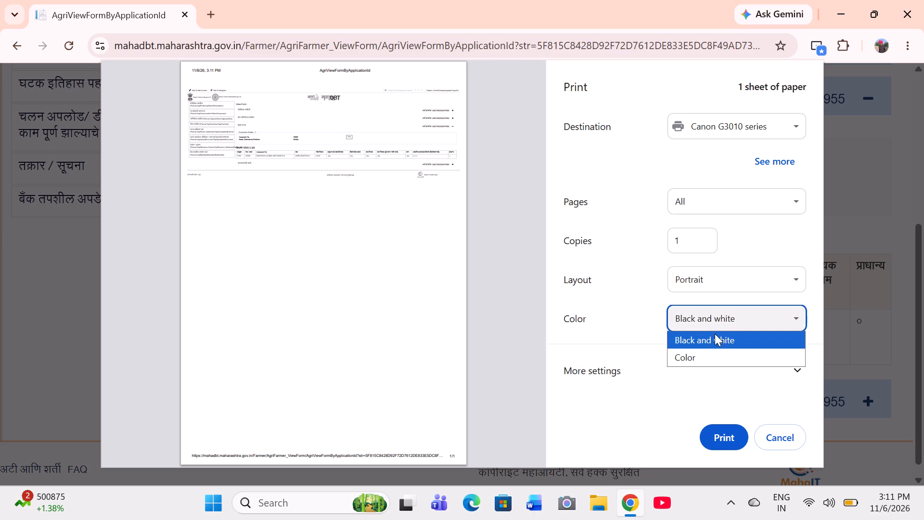
# Set the custom print scale to 100.
pyautogui.click(667, 373)
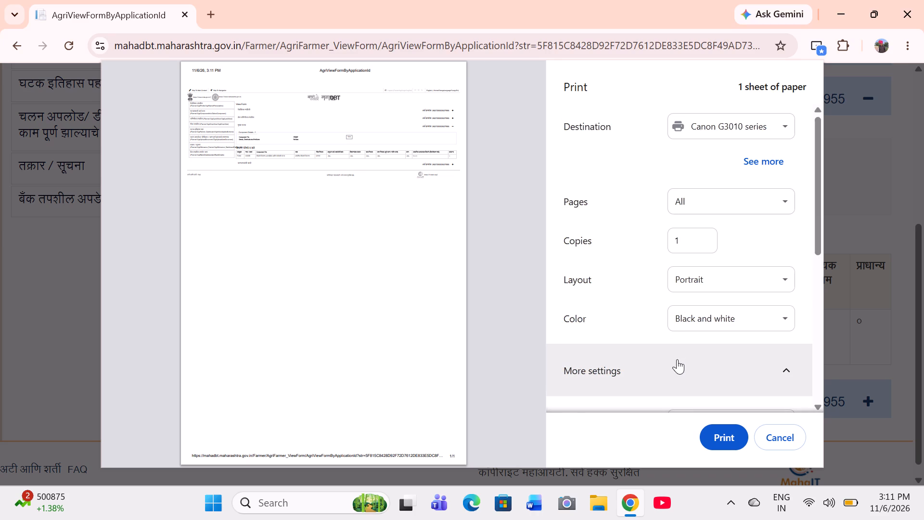
pyautogui.scroll(-4, 677, 359)
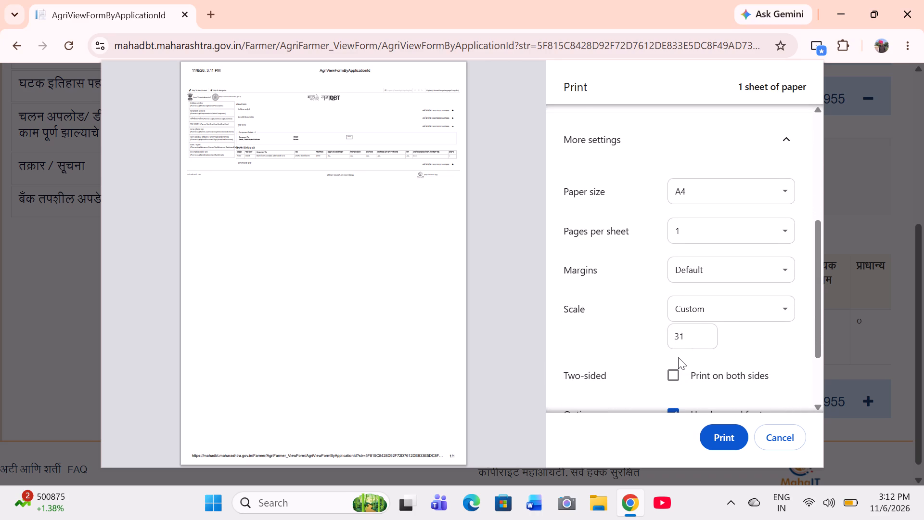
pyautogui.click(694, 335)
pyautogui.press('BackSpace')
pyautogui.press('BackSpace')
pyautogui.write('100')
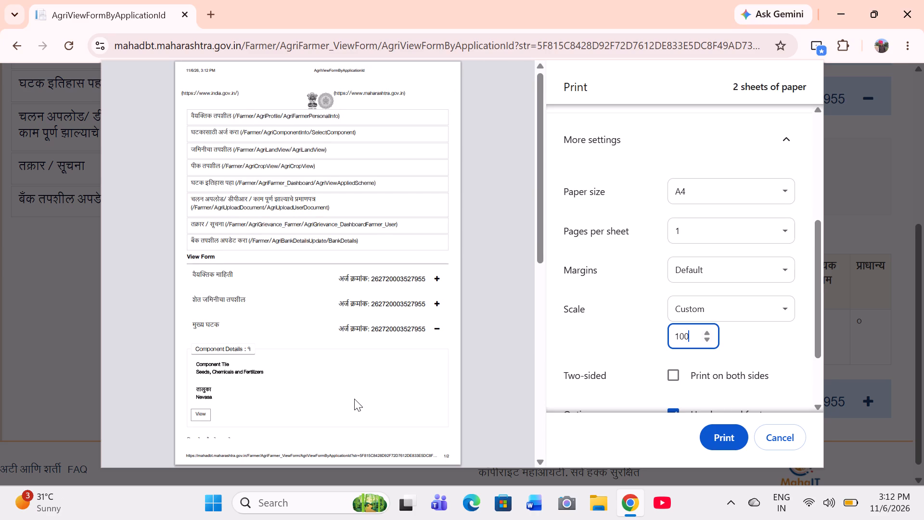
# Check both pages in the print preview and print the application form on the Canon G3010 series printer.
pyautogui.scroll(-7, 354, 399)
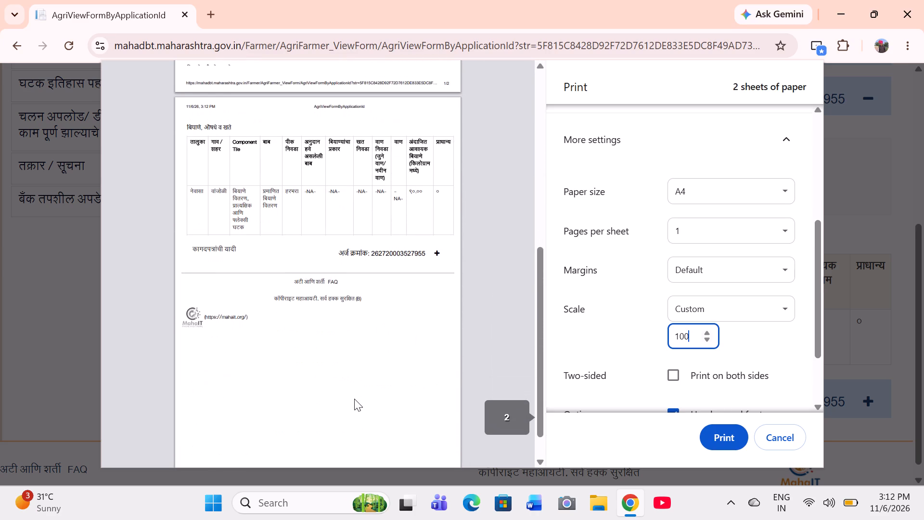
pyautogui.scroll(-2, 354, 399)
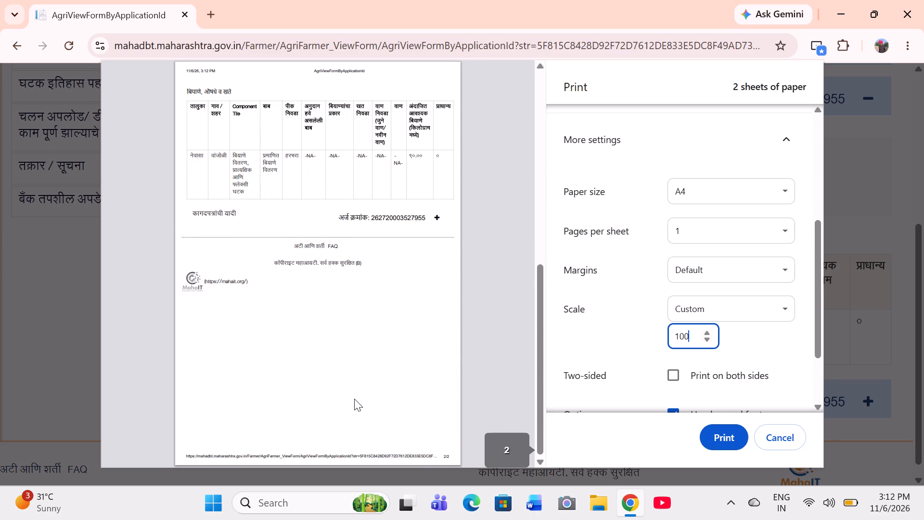
pyautogui.scroll(9, 354, 399)
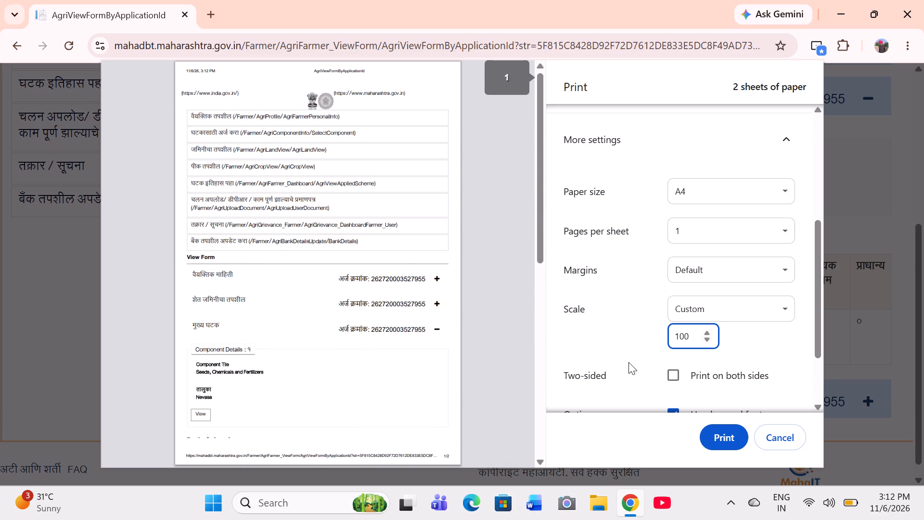
pyautogui.click(729, 434)
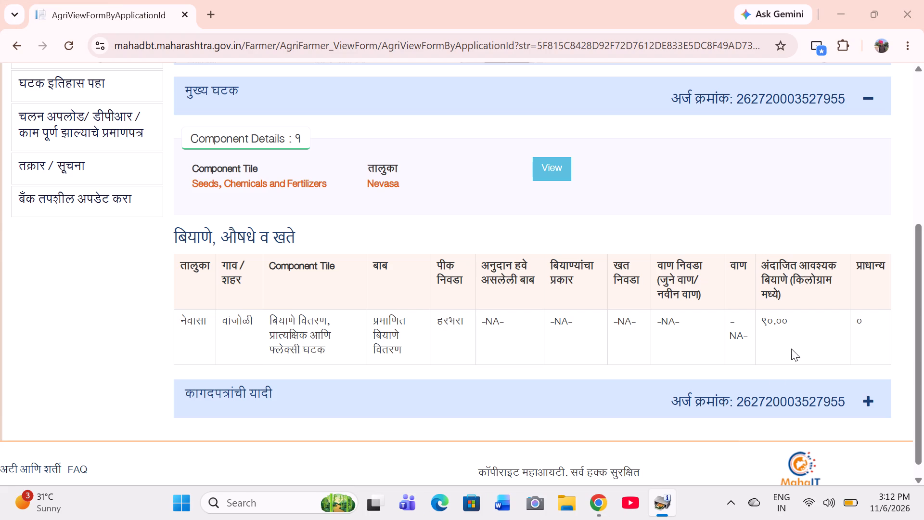
# Collapse and reopen the main component section (मुख्य घटक) of the viewed application form.
pyautogui.click(863, 100)
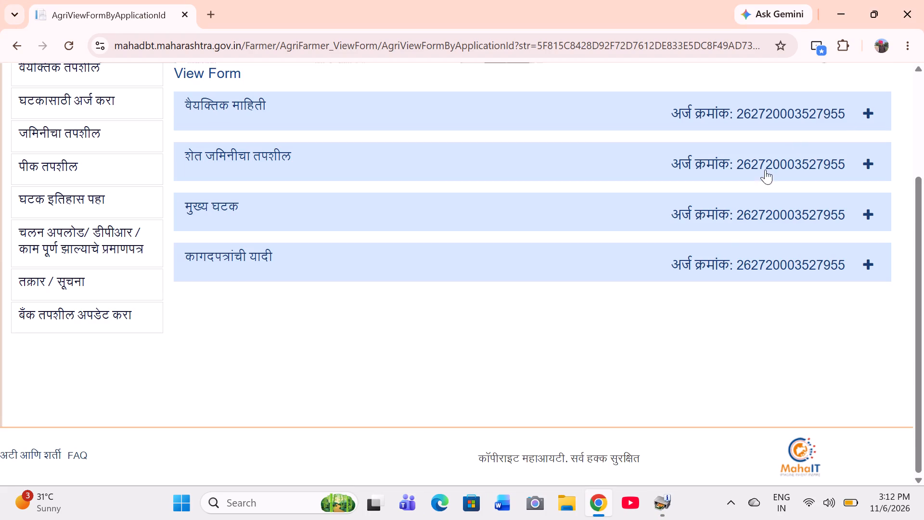
pyautogui.click(719, 233)
pyautogui.click(719, 223)
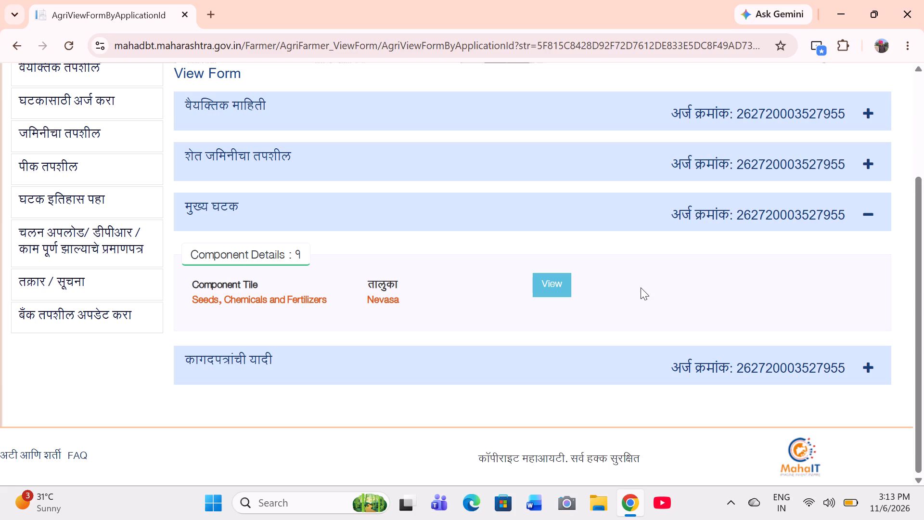
pyautogui.scroll(-2, 641, 287)
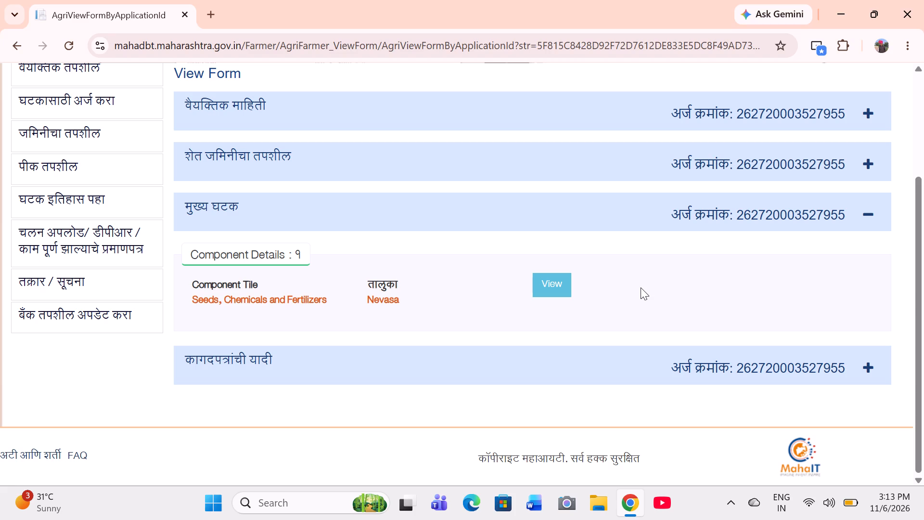